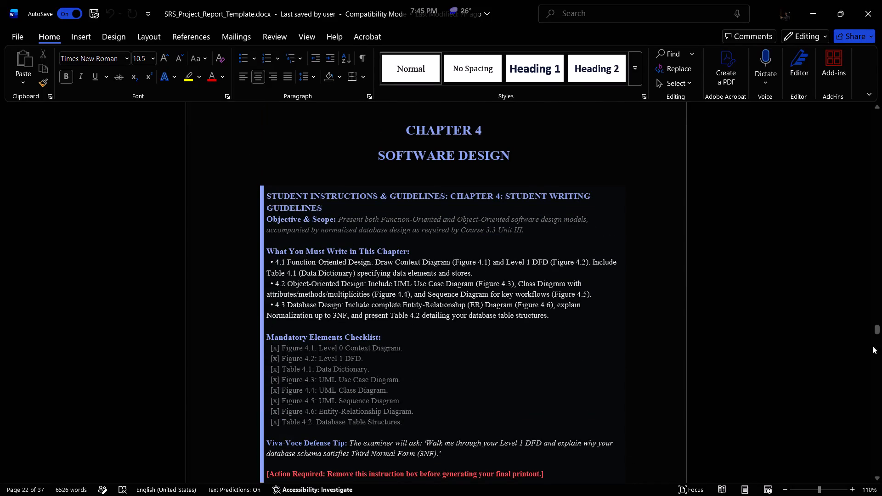
Go back to the start of the report template and look through its front pages from the cover to the supervisor's certificate.
left_click_drag(875, 337, 879, 156)
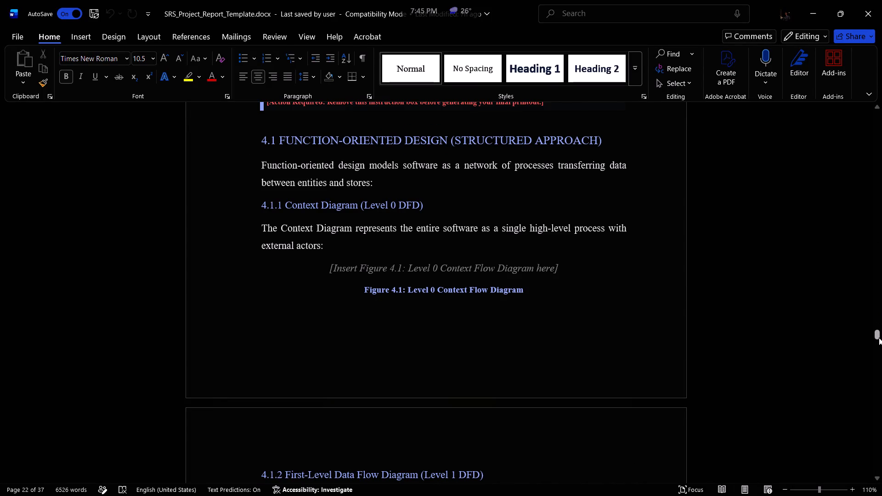
left_click_drag(879, 338, 873, 90)
scroll(496, 281, "down", 10)
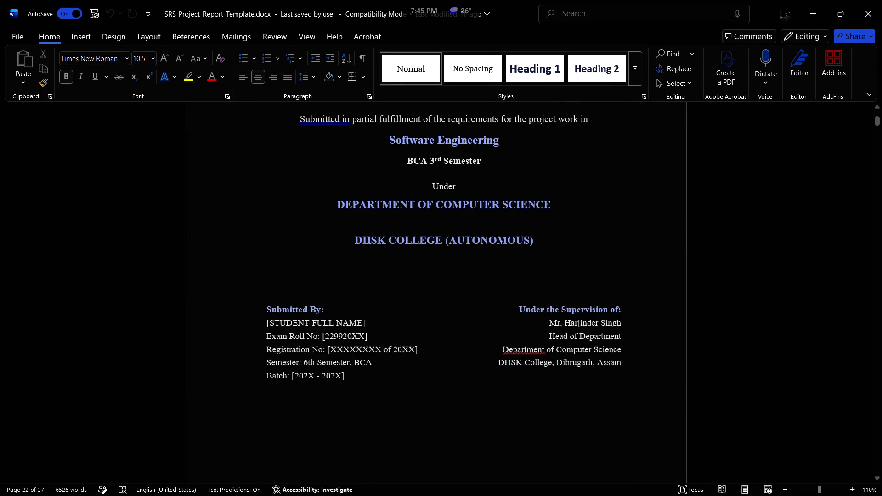
scroll(468, 265, "down", 20)
scroll(468, 265, "down", 2)
scroll(441, 226, "down", 2)
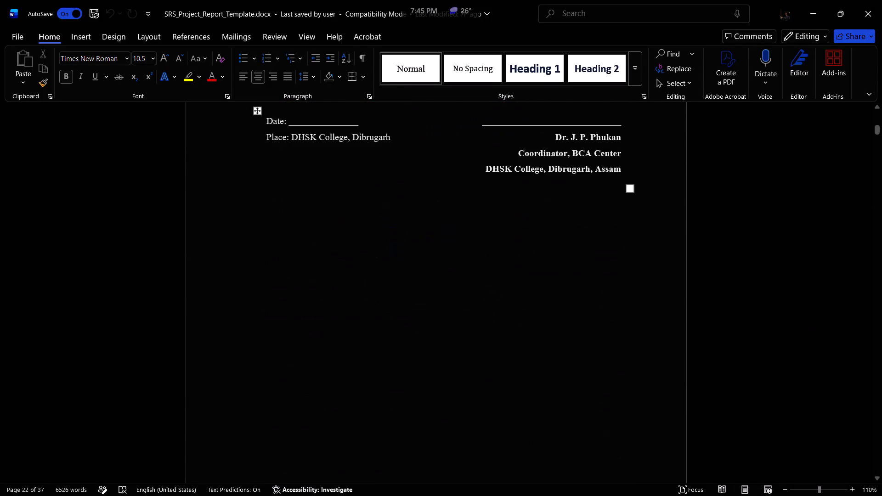
scroll(439, 230, "down", 15)
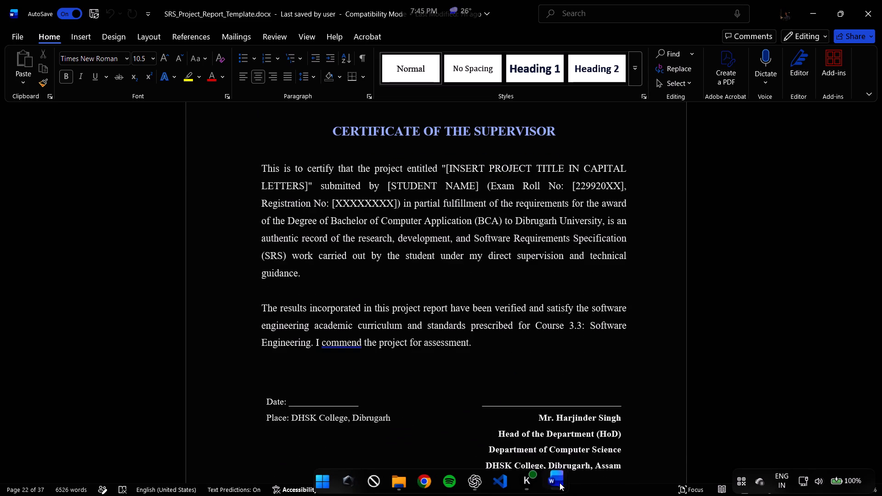
Bring up the My project of SRS document and close the other student's SRS document, the one with 36 in its file name.
left_click(618, 428)
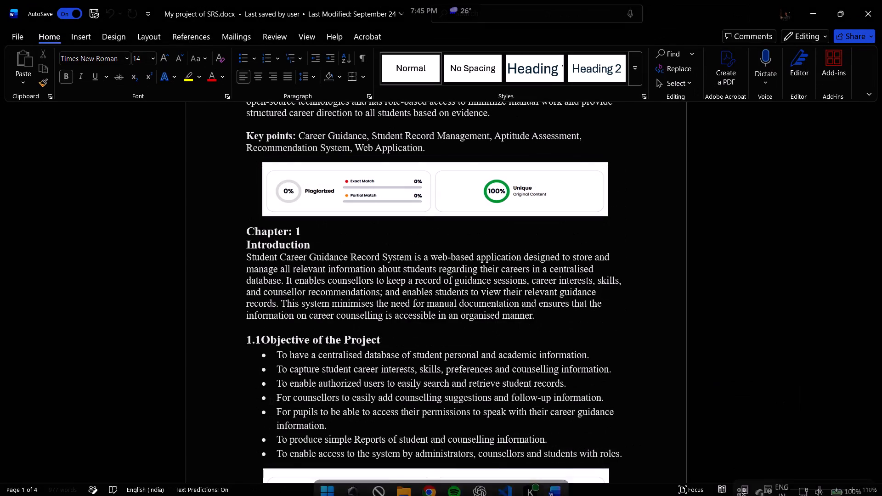
left_click(559, 488)
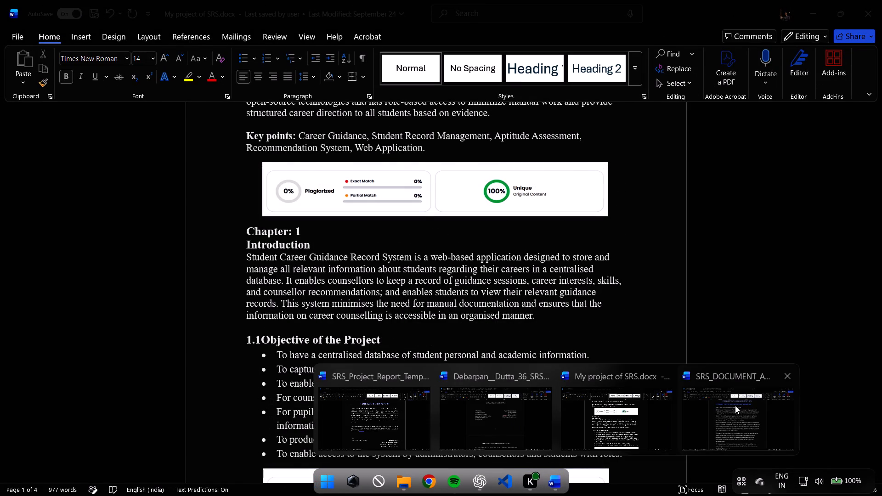
left_click(542, 379)
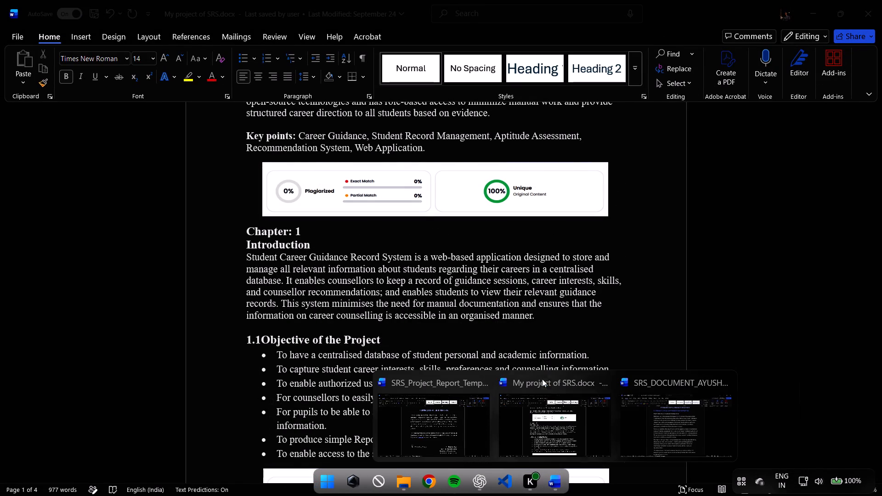
Minimise the My project of SRS document to return to the SRS_Project_Report_Template document.
left_click(803, 1)
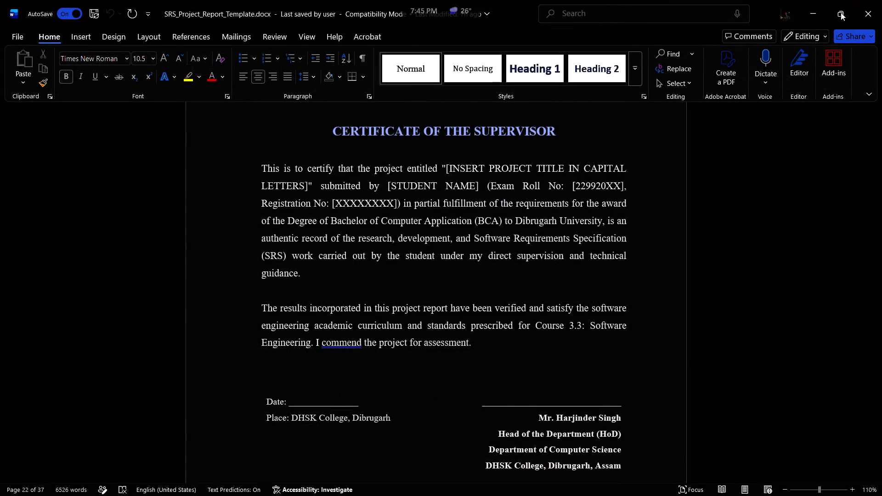
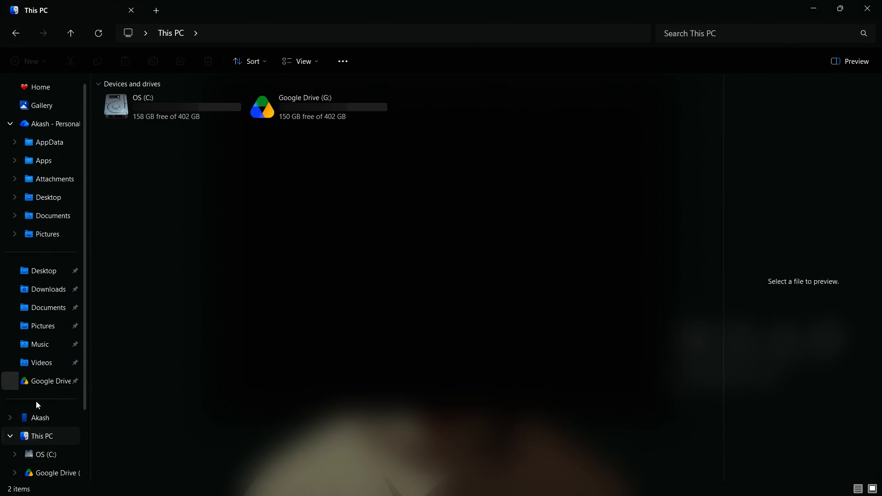
Open Student_Career_Guidance_Record_SRS.docx from the Project SRS Doccument files folder inside Documents, Final Project.
left_click(61, 309)
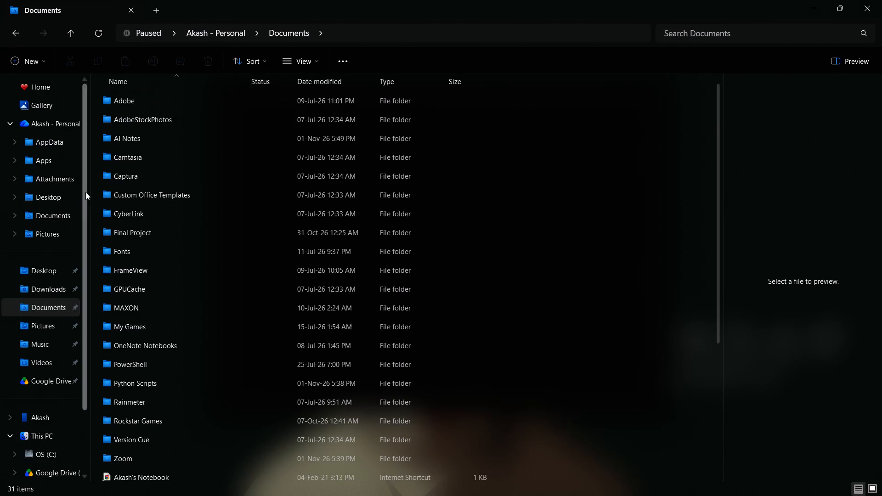
scroll(103, 235, "down", 4)
scroll(112, 321, "down", 2)
scroll(166, 296, "up", 5)
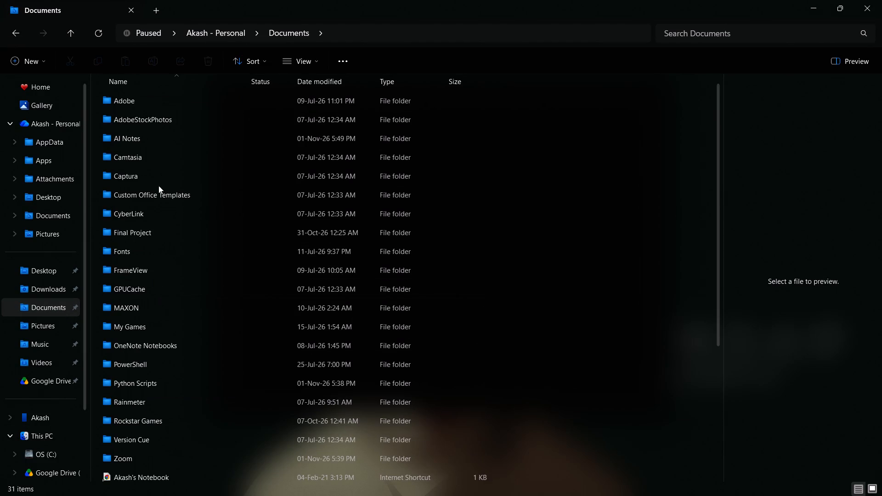
double_click(130, 235)
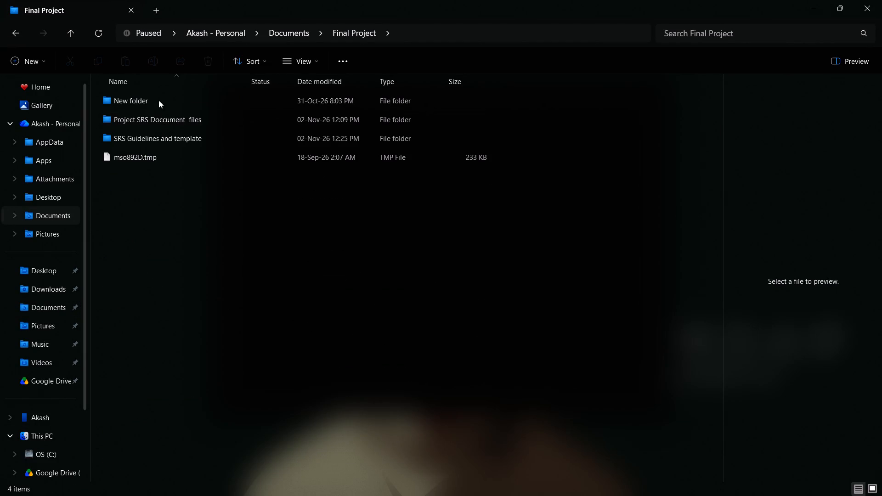
double_click(154, 123)
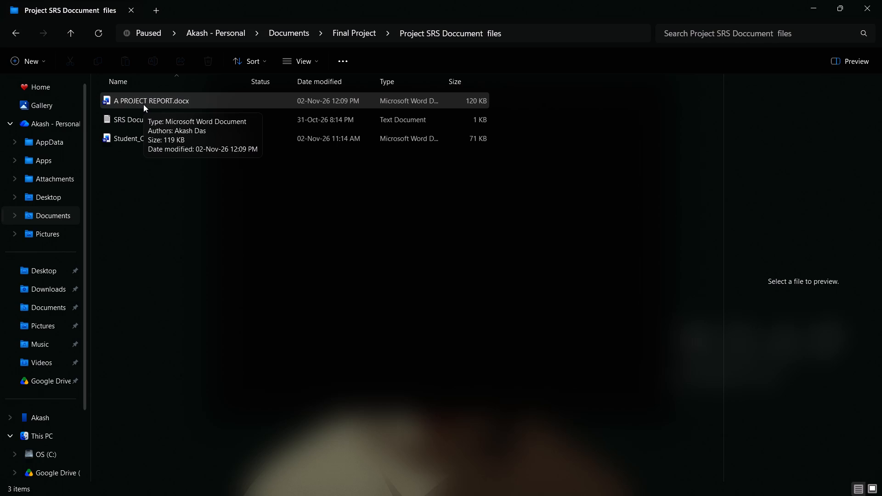
left_click(154, 362)
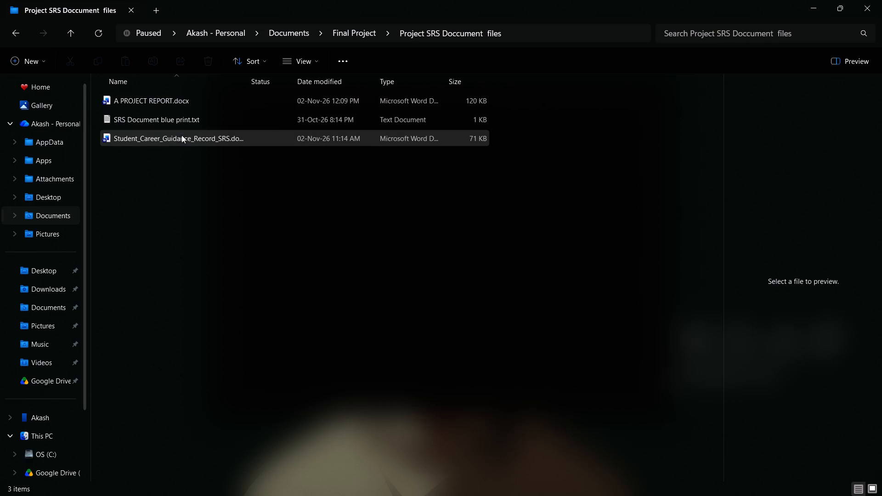
double_click(174, 139)
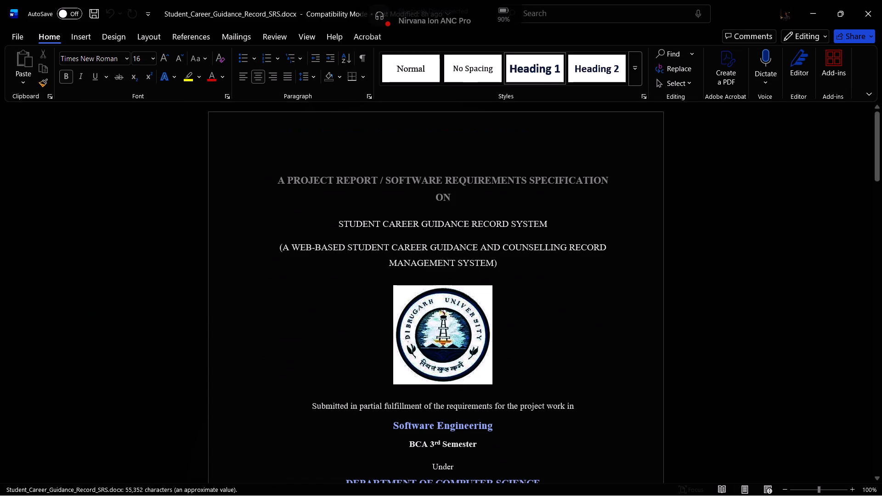
Look through the front pages of the Student Career Guidance Record SRS and close the document.
scroll(499, 246, "down", 20)
scroll(499, 246, "down", 5)
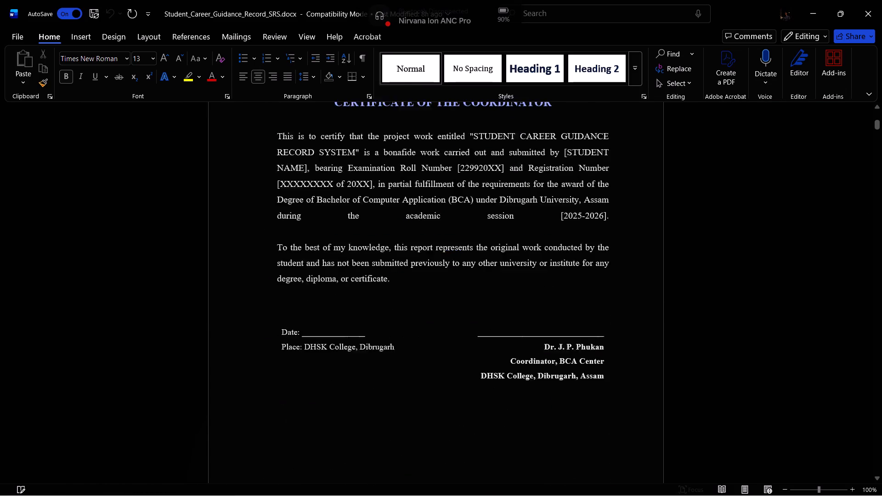
scroll(515, 244, "down", 20)
scroll(515, 244, "down", 2)
scroll(516, 245, "up", 20)
scroll(516, 245, "up", 7)
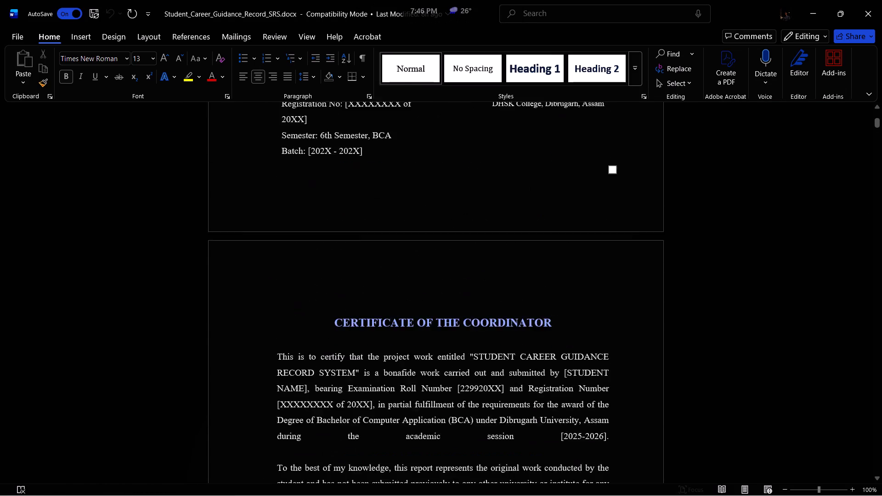
scroll(516, 245, "up", 20)
scroll(516, 245, "up", 1)
left_click(881, 0)
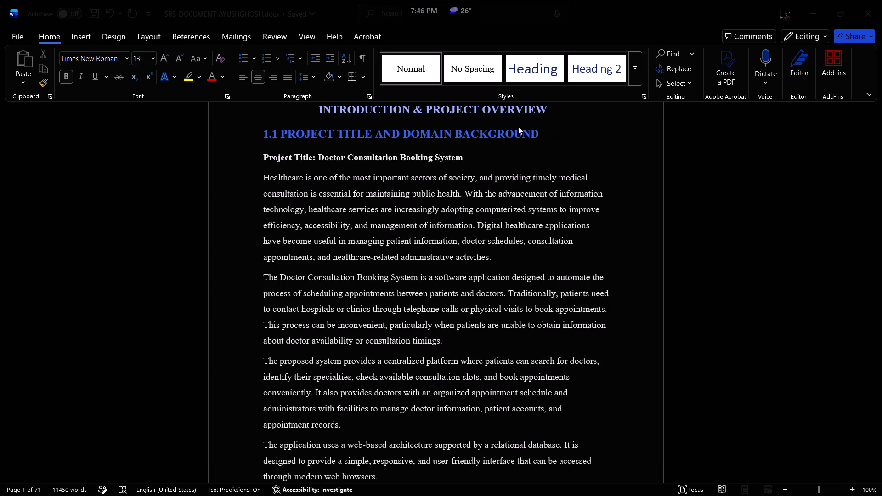
Minimise the other student's SRS document and open A PROJECT REPORT.docx from the project files folder.
left_click(808, 10)
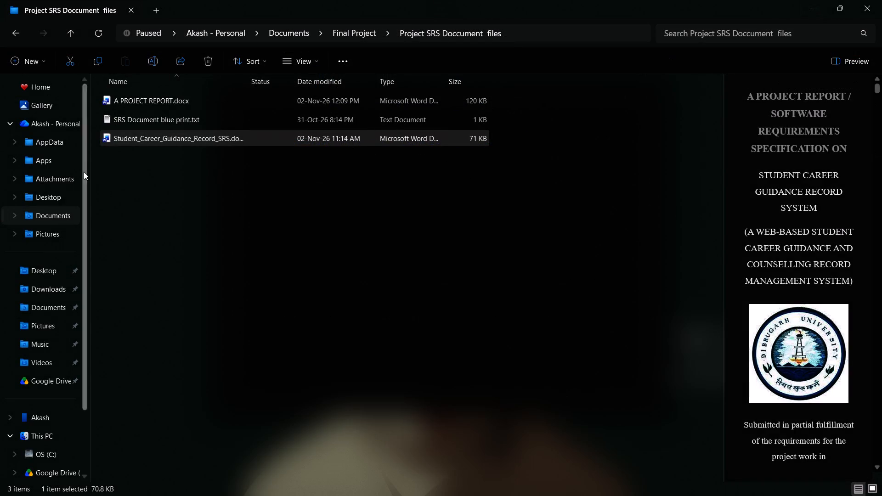
left_click(202, 244)
double_click(168, 102)
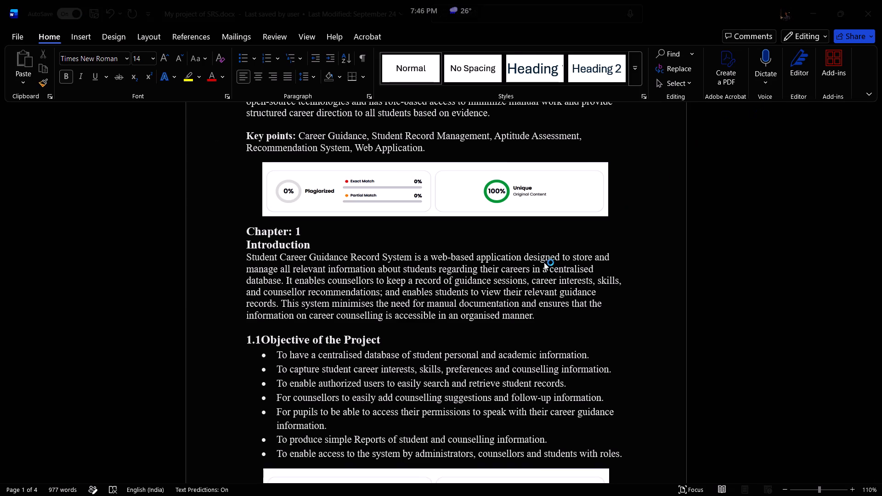
scroll(542, 264, "up", 4)
scroll(541, 264, "down", 18)
scroll(538, 262, "up", 1)
scroll(540, 259, "down", 3)
scroll(540, 259, "up", 1)
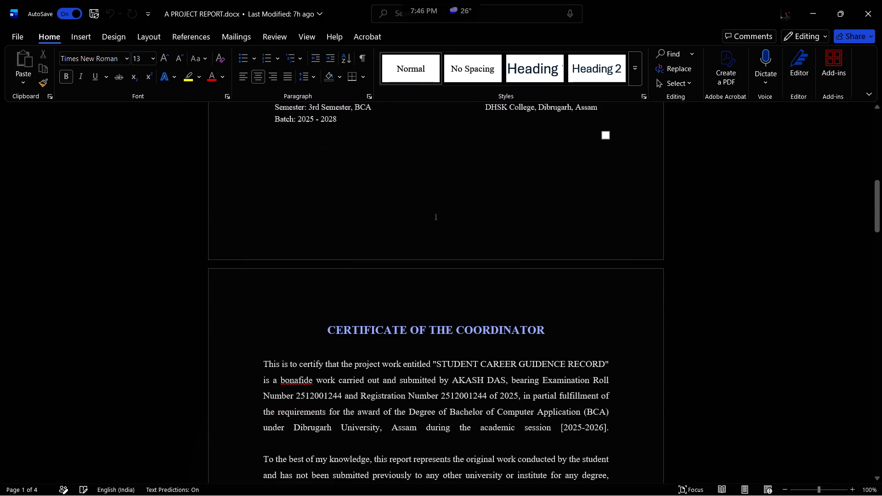
scroll(542, 259, "down", 20)
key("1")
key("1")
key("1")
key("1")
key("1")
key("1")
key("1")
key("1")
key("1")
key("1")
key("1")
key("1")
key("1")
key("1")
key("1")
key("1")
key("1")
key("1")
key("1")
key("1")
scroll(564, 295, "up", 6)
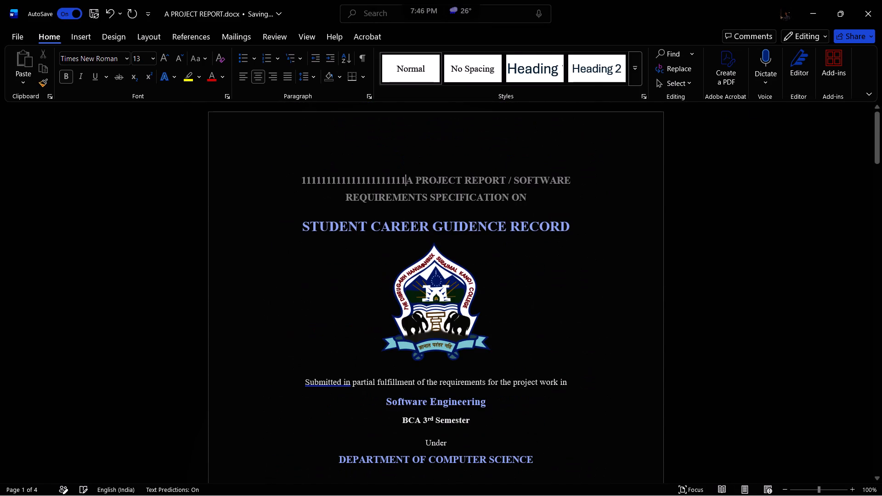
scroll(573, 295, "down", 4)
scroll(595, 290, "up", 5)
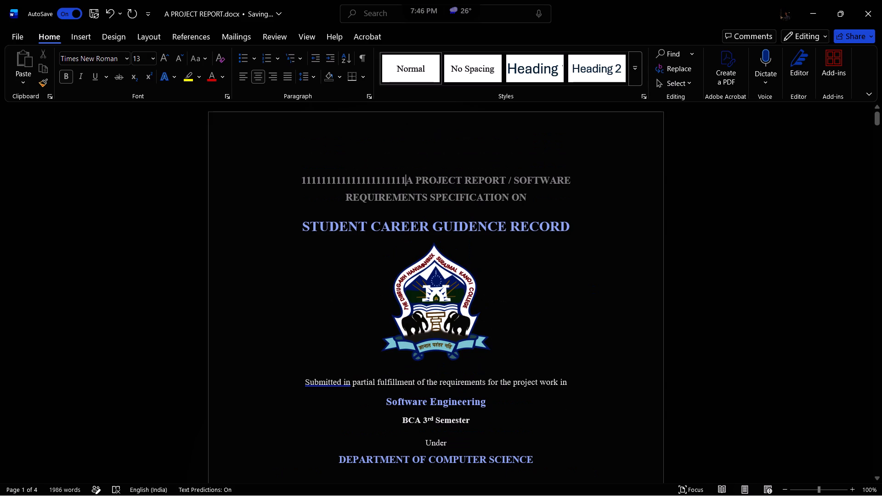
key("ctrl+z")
Accept the grammar suggestion that replaces "Submitted in" with "Submitted" in the cover page's fulfillment line.
scroll(620, 347, "down", 15)
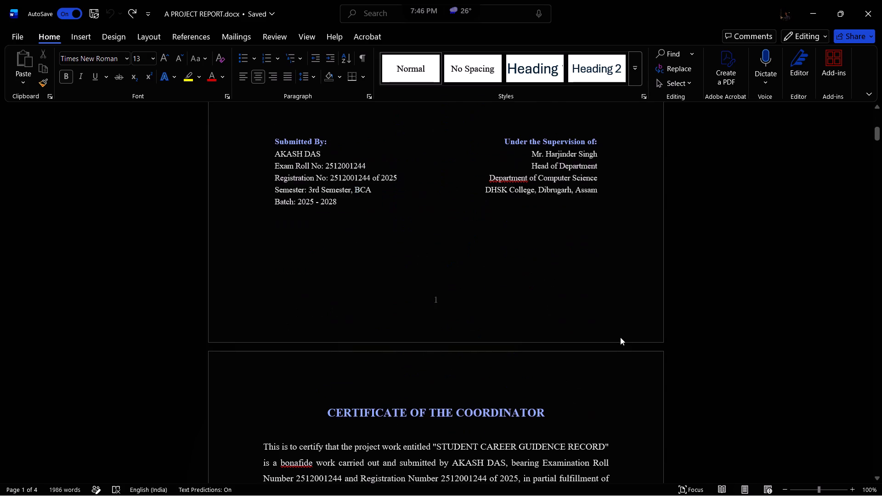
scroll(616, 333, "up", 13)
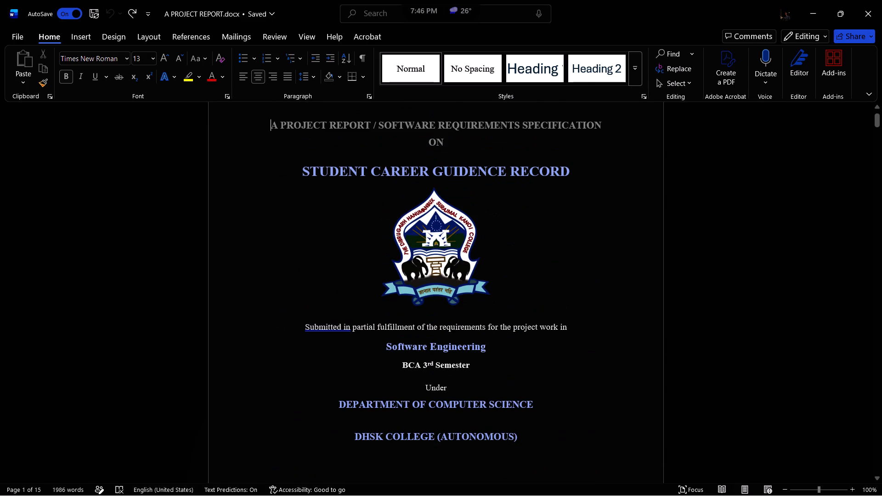
right_click(319, 324)
left_click(372, 170)
left_click(602, 373)
Look over the rest of the cover page and check the proofing options for "Department" in the supervision details.
scroll(585, 360, "down", 5)
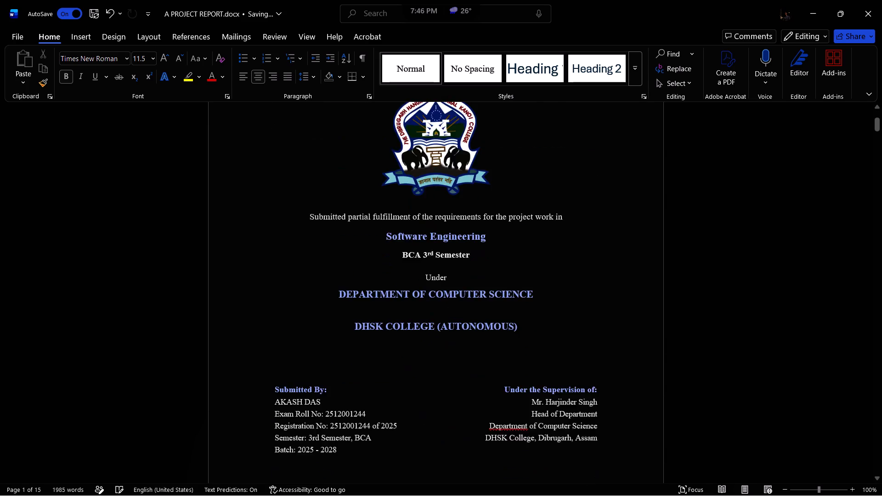
scroll(582, 353, "down", 7)
scroll(570, 352, "up", 7)
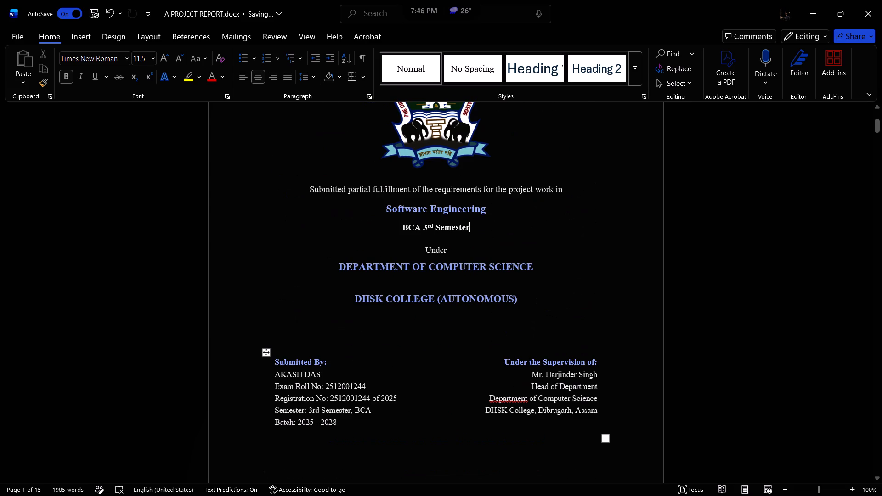
scroll(565, 348, "up", 6)
scroll(571, 338, "down", 12)
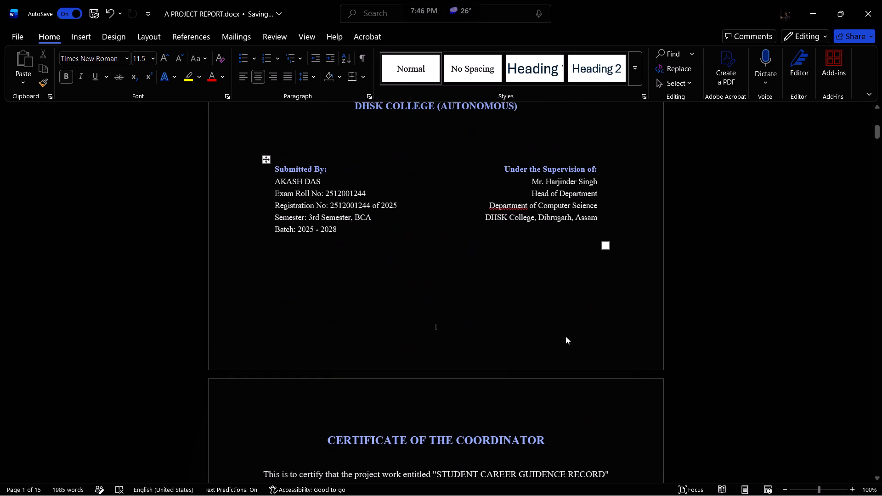
scroll(565, 336, "down", 1)
right_click(498, 205)
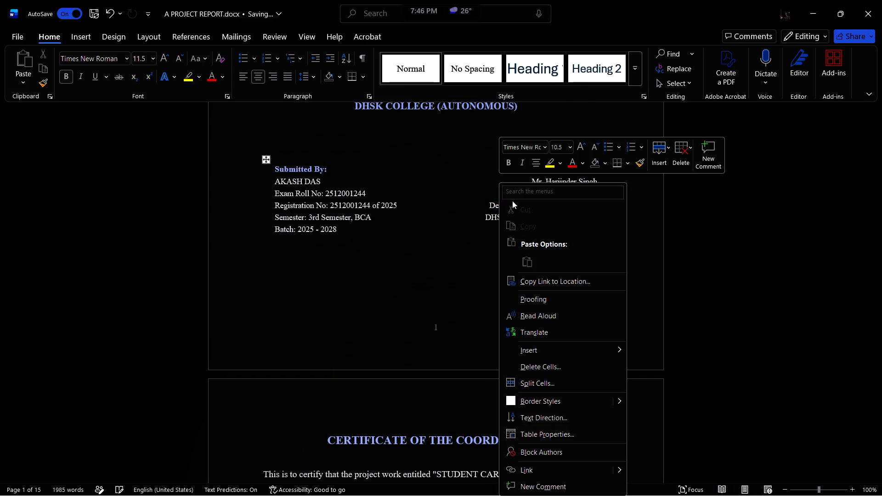
left_click(449, 293)
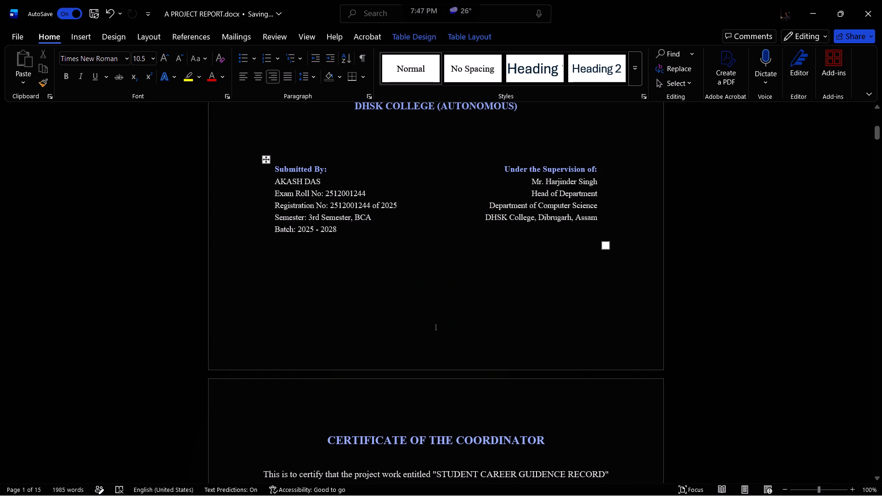
right_click(508, 203)
left_click(473, 294)
left_click(506, 206)
left_click(447, 283)
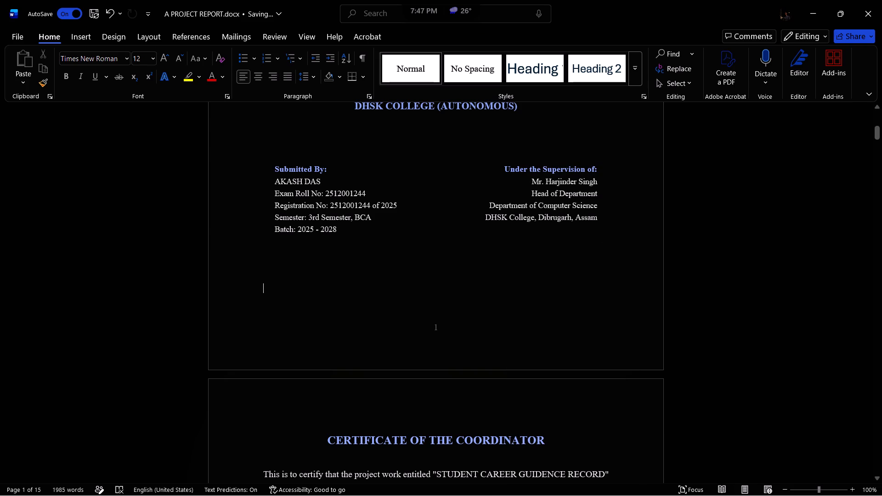
Correct the flagged word "bonafide" to "Bonafide" in the Certificate of the Coordinator.
scroll(526, 286, "down", 9)
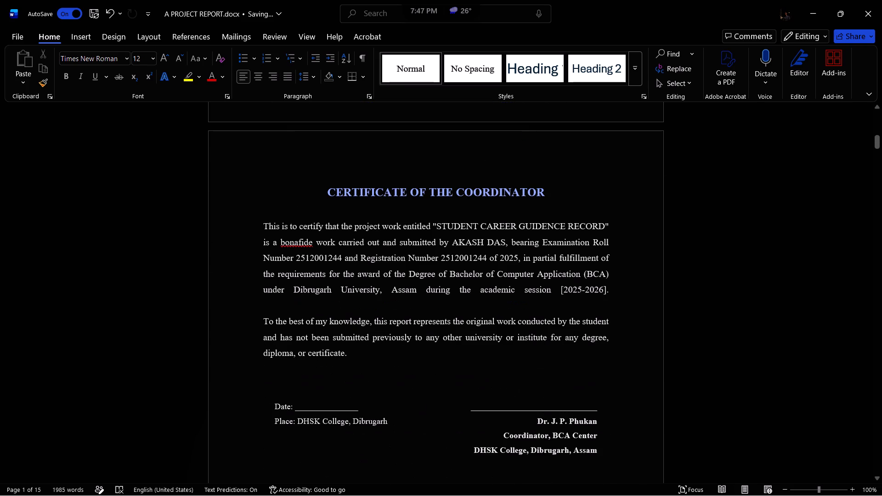
right_click(294, 244)
left_click(333, 251)
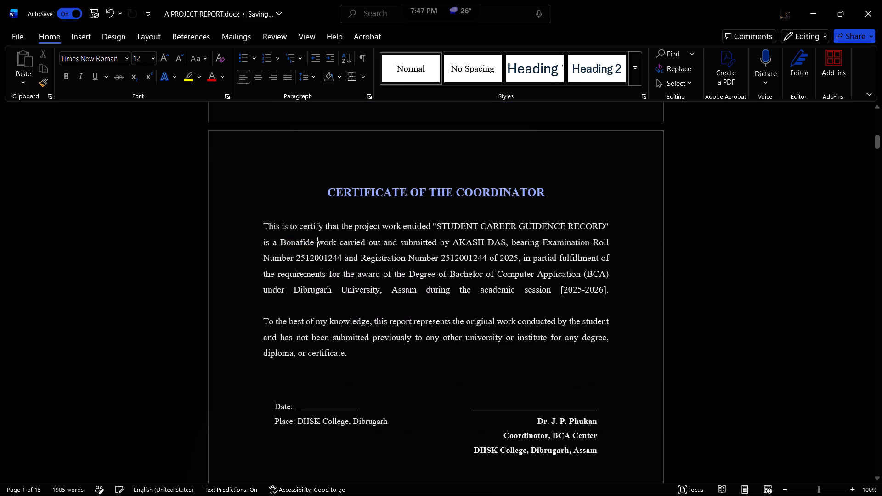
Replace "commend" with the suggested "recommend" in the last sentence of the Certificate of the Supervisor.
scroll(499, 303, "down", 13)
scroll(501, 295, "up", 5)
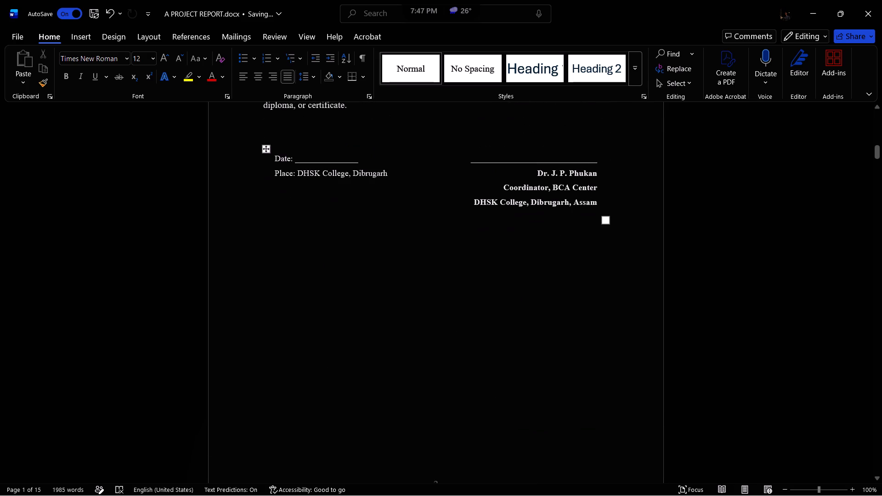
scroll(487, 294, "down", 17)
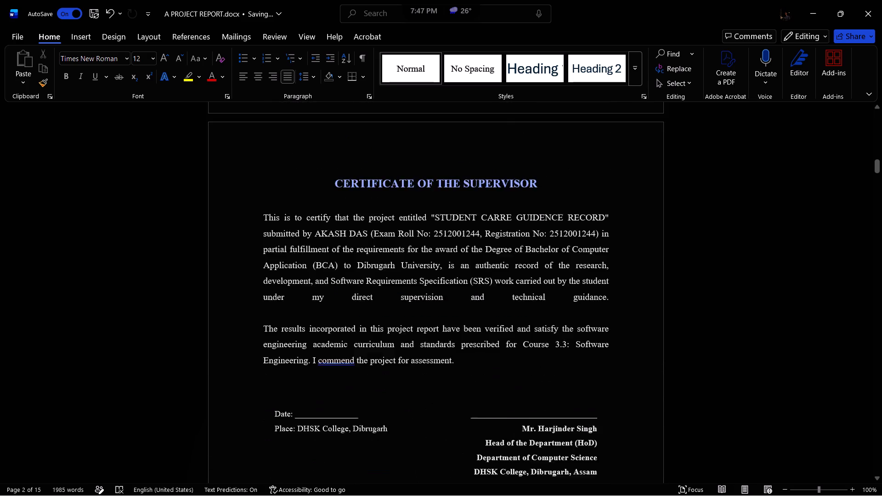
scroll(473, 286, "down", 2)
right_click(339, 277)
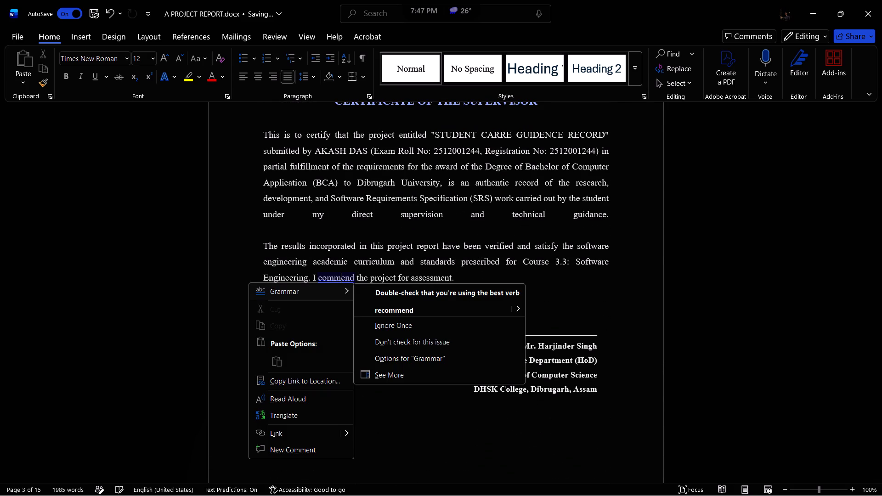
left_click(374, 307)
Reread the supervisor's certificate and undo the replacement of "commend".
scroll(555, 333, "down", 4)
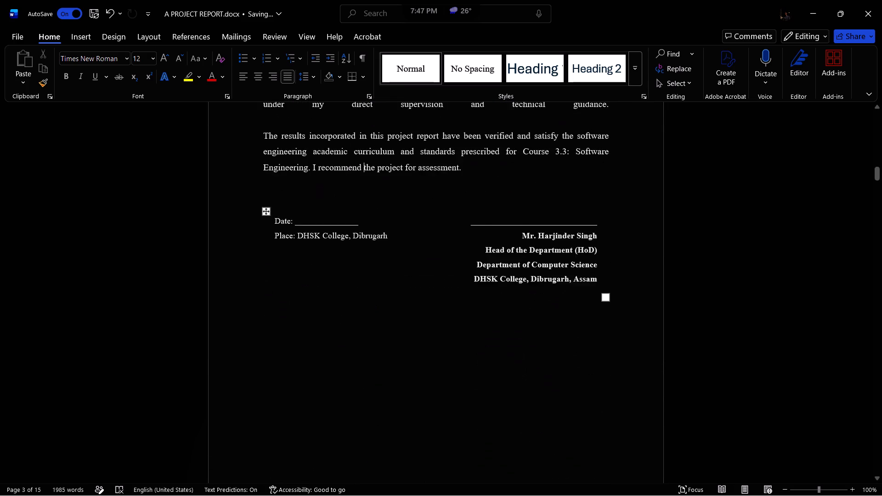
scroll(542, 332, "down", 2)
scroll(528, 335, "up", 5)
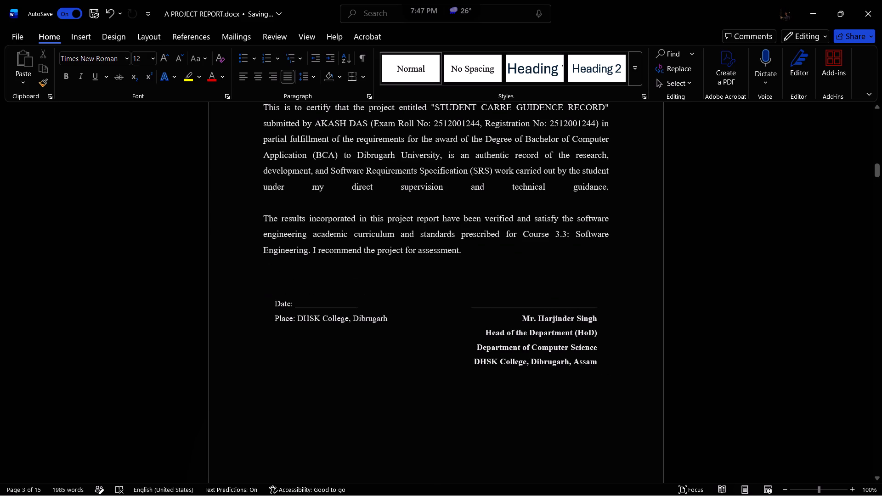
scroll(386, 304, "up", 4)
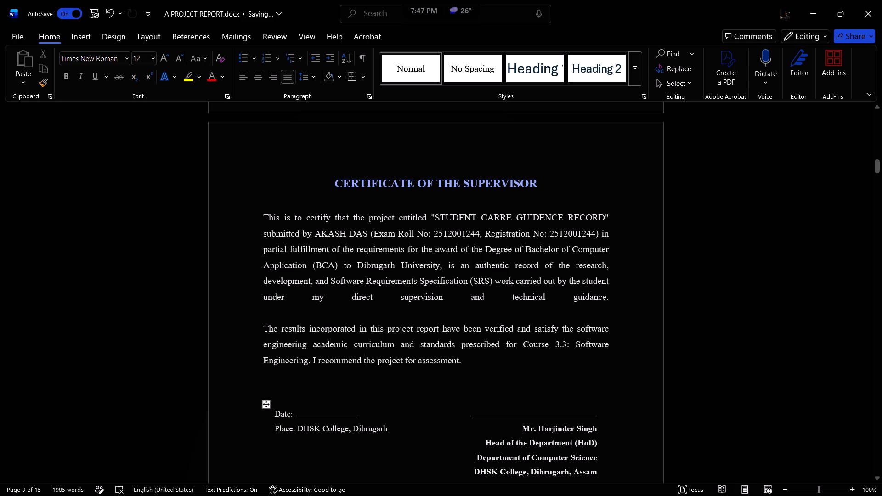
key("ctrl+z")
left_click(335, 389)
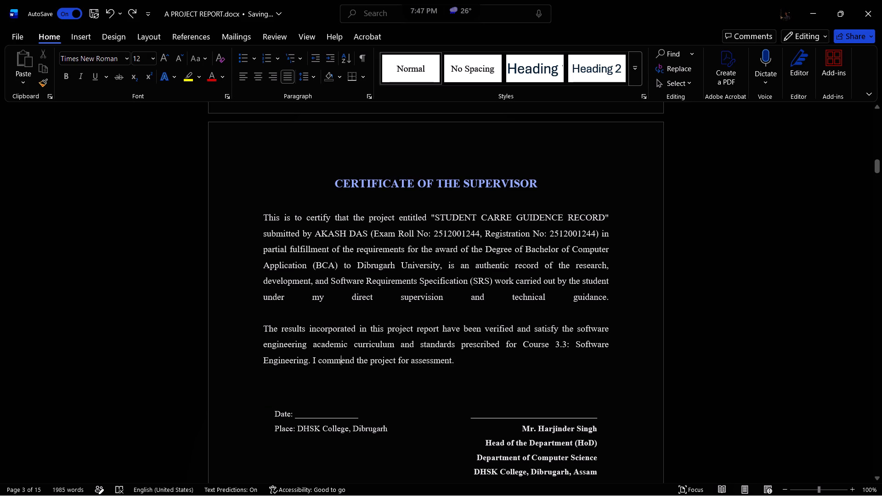
Replace "commend" with the suggested "recommend" in the last sentence of the Certificate of the Supervisor.
right_click(335, 357)
right_click(338, 360)
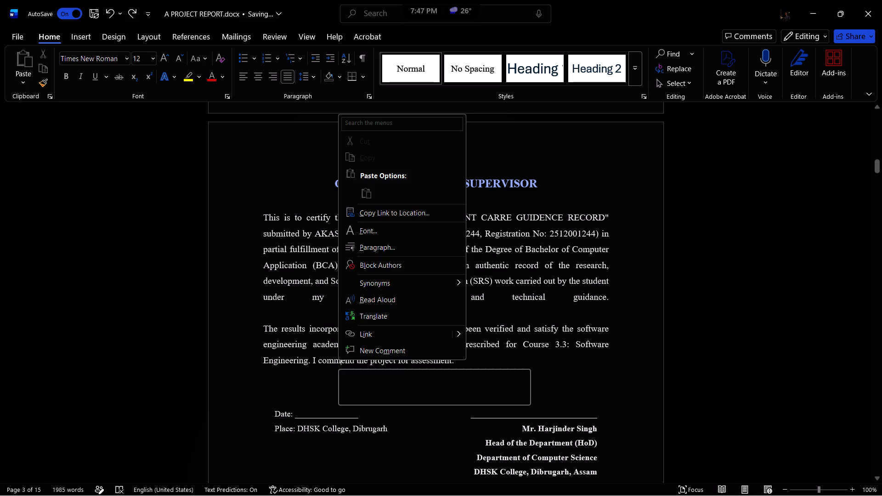
left_click(257, 418)
left_click(379, 433)
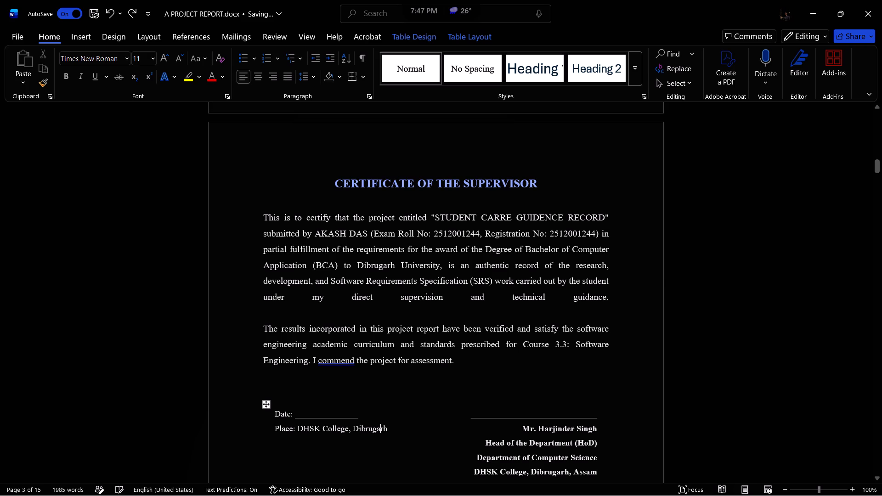
right_click(343, 364)
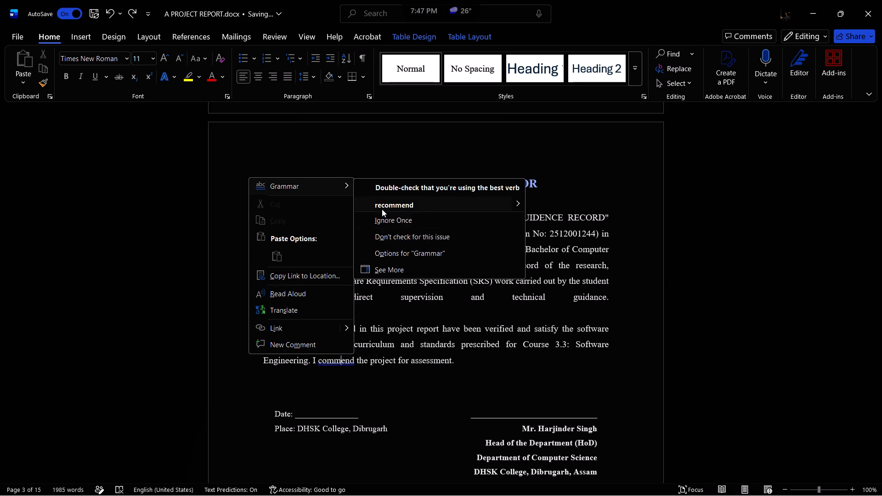
left_click(382, 209)
Read through the report from the student declaration to the table of contents, including the approval certificate, abstract and mandatory formatting specifications.
scroll(513, 393, "down", 20)
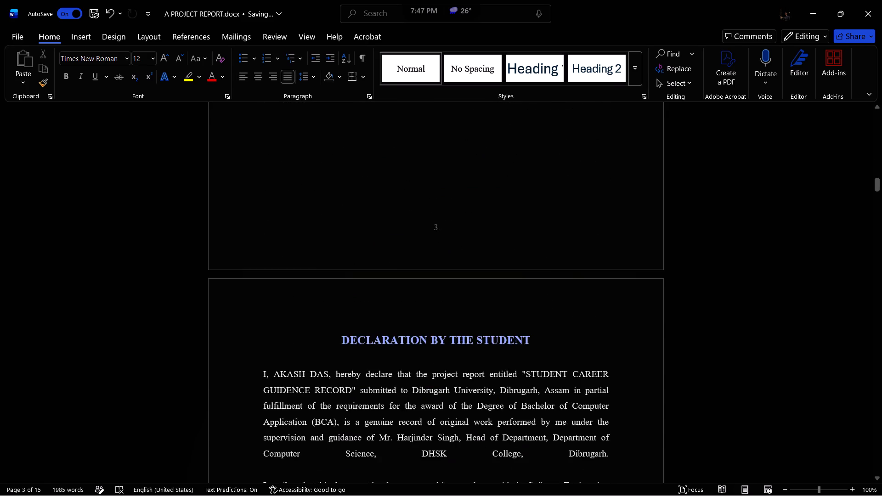
scroll(463, 369, "down", 8)
scroll(458, 366, "down", 20)
scroll(458, 366, "down", 2)
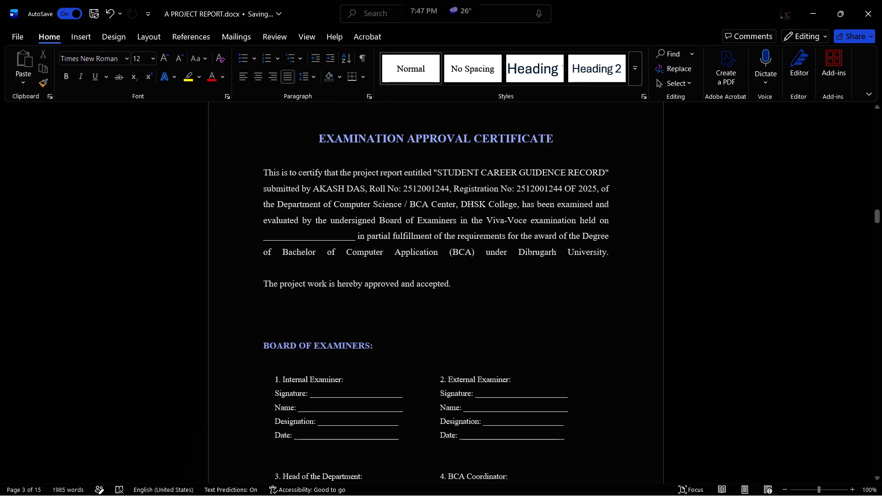
scroll(463, 369, "down", 20)
scroll(463, 369, "down", 1)
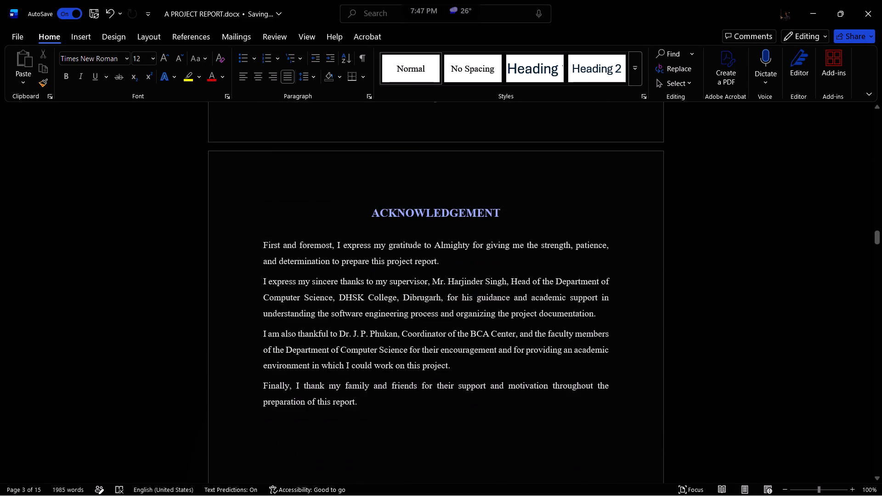
scroll(458, 359, "down", 2)
scroll(458, 358, "up", 1)
scroll(458, 358, "down", 20)
scroll(458, 358, "down", 12)
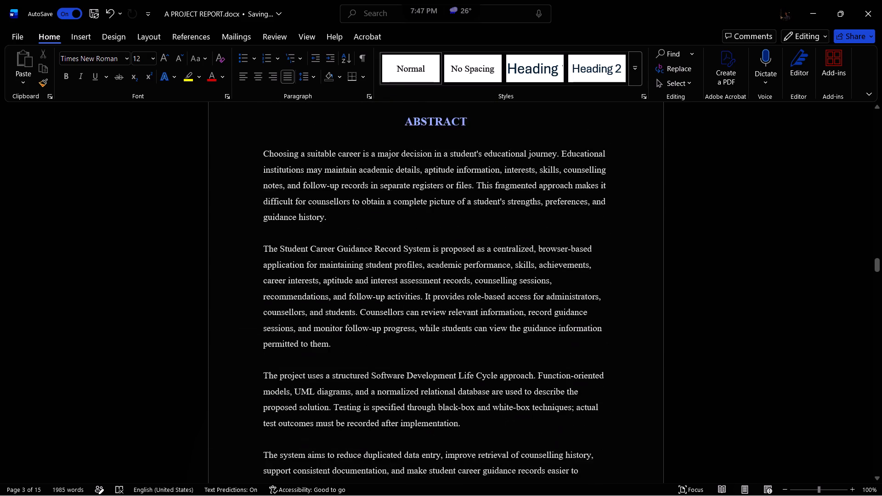
scroll(458, 356, "down", 20)
scroll(460, 354, "up", 7)
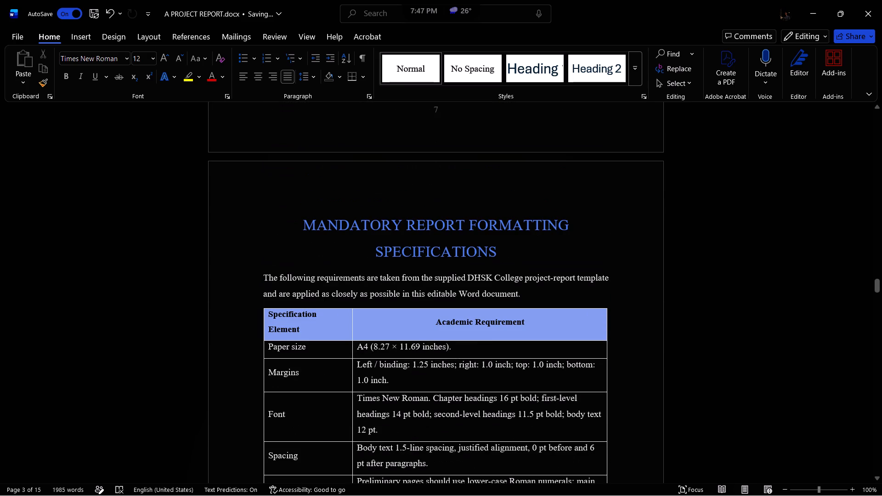
scroll(465, 342, "down", 4)
scroll(465, 344, "up", 6)
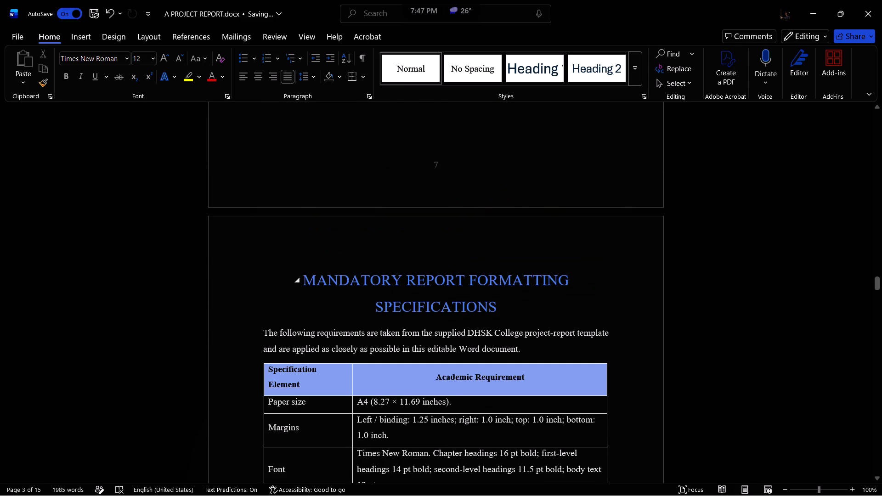
scroll(374, 312, "down", 8)
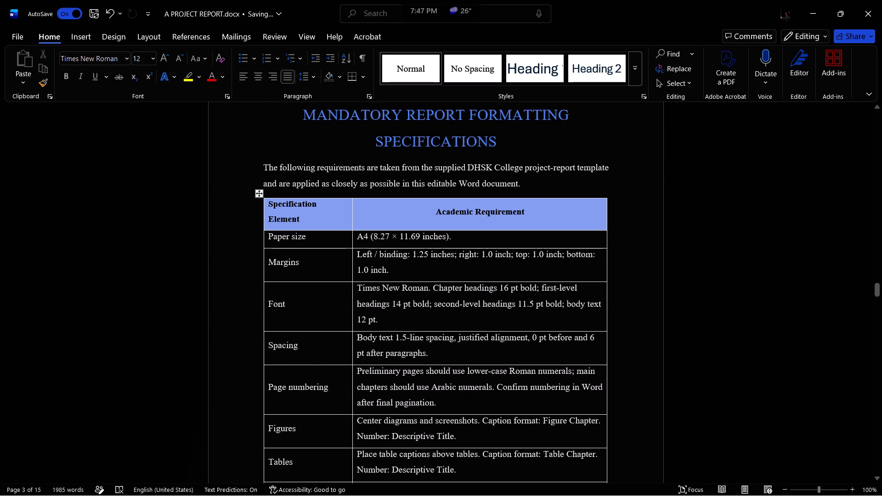
scroll(570, 407, "down", 10)
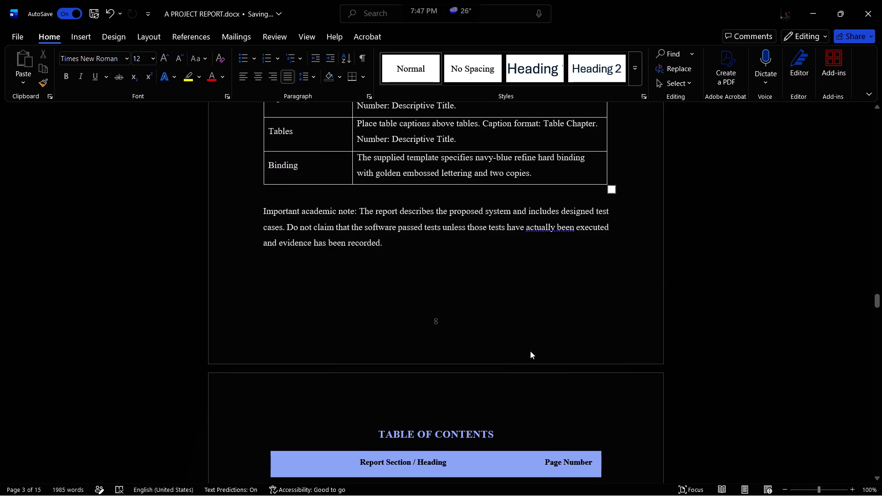
scroll(529, 349, "down", 3)
scroll(522, 357, "up", 1)
scroll(521, 364, "down", 6)
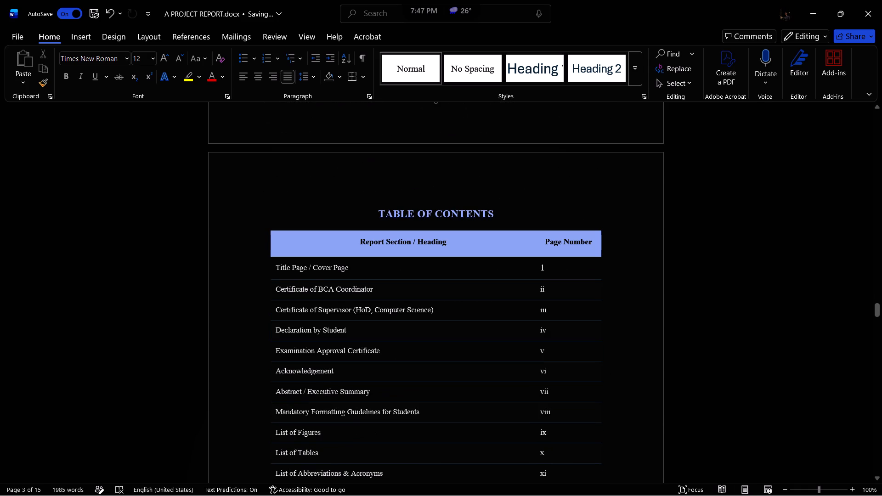
Delete everything from the Table of Contents through the lists of figures, tables and abbreviations, stopping before Chapter 1.
left_click_drag(261, 177, 542, 396)
scroll(542, 394, "down", 10)
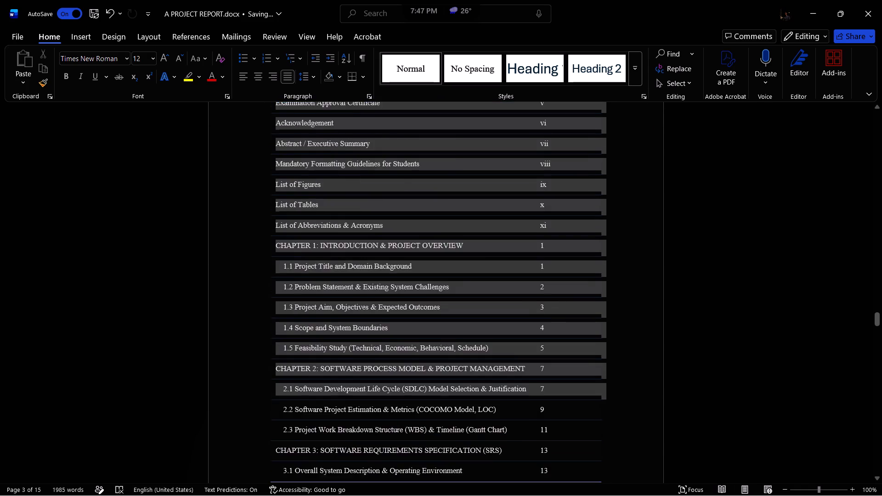
left_click_drag(542, 396, 534, 386)
scroll(542, 396, "down", 20)
scroll(542, 396, "down", 8)
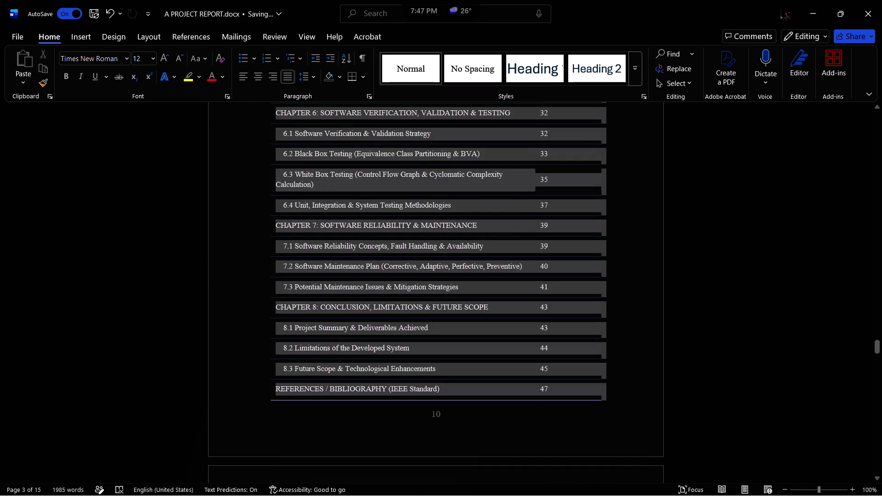
scroll(534, 386, "down", 4)
left_click_drag(534, 386, 533, 387)
scroll(534, 386, "down", 18)
scroll(533, 387, "down", 6)
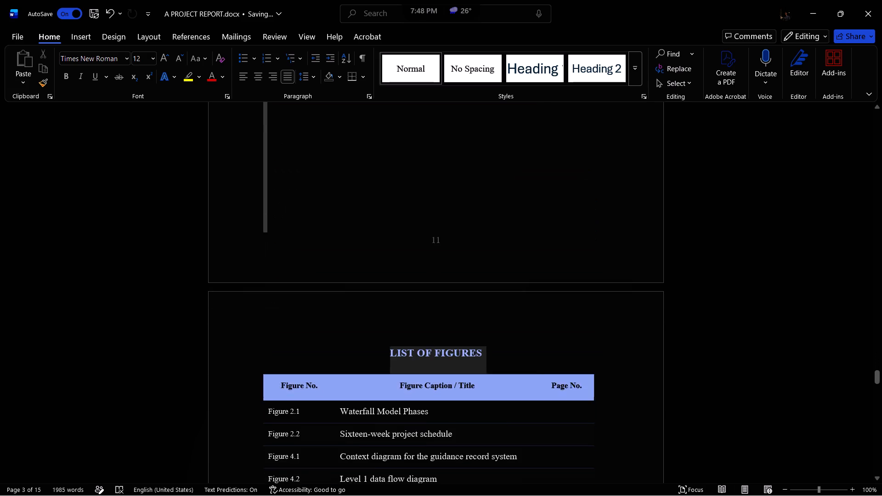
left_click_drag(533, 387, 537, 391)
scroll(535, 389, "down", 5)
scroll(537, 389, "down", 16)
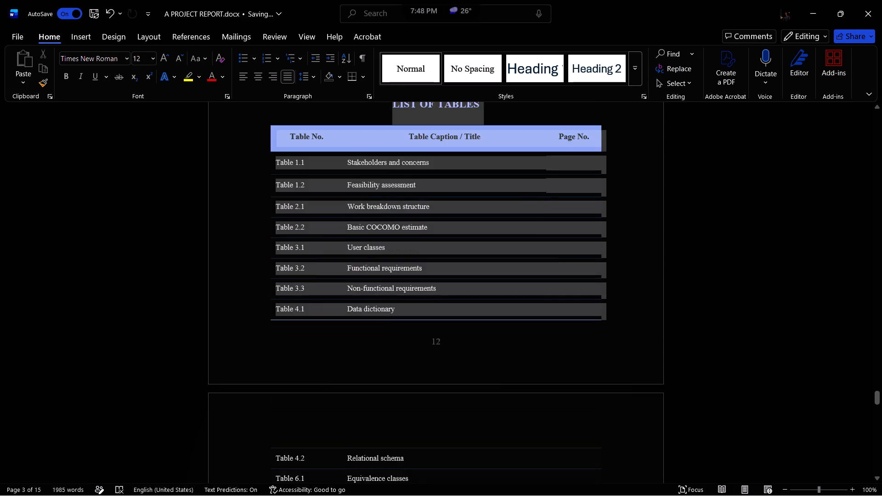
scroll(537, 391, "down", 20)
scroll(537, 391, "down", 5)
left_click_drag(537, 391, 543, 392)
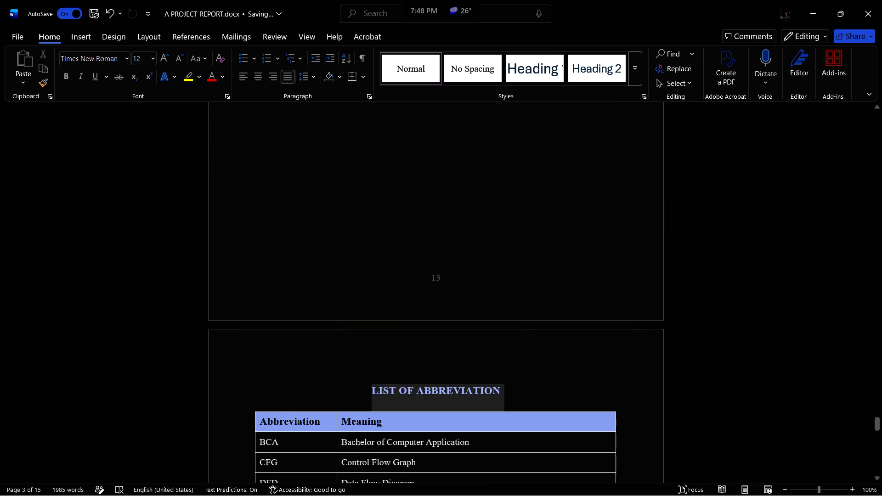
left_click_drag(543, 392, 544, 391)
scroll(543, 390, "down", 19)
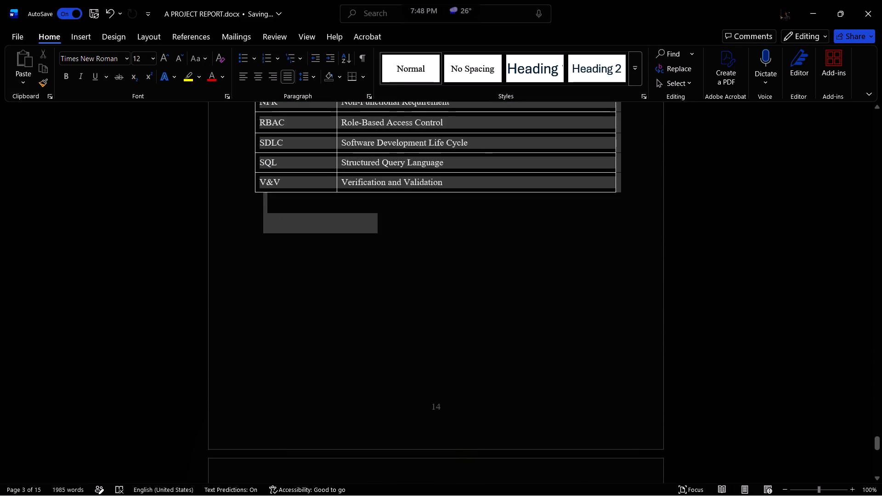
scroll(544, 391, "down", 5)
left_click_drag(544, 391, 545, 388)
scroll(544, 390, "up", 6)
key("BackSpace")
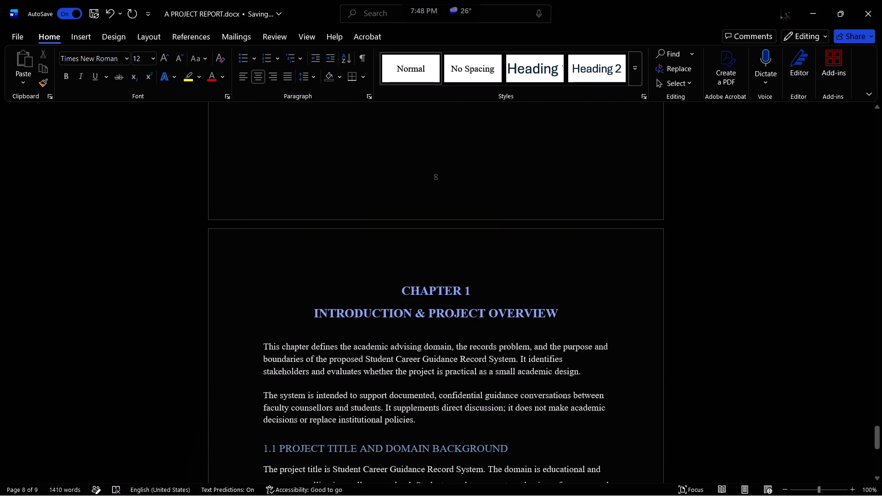
Replace the flagged "actually been" with the concise suggestion "been" in the important academic note below the formatting specifications table.
scroll(523, 332, "up", 15)
scroll(539, 327, "down", 3)
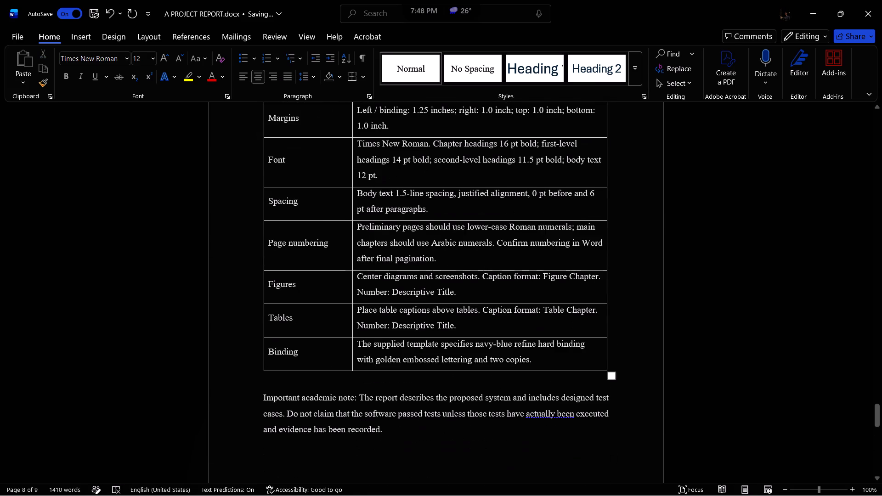
right_click(551, 416)
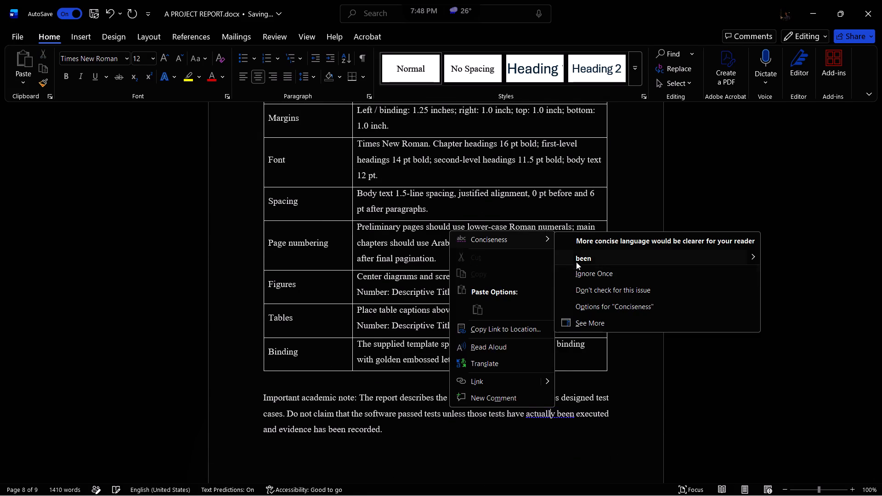
left_click(577, 254)
scroll(541, 353, "up", 13)
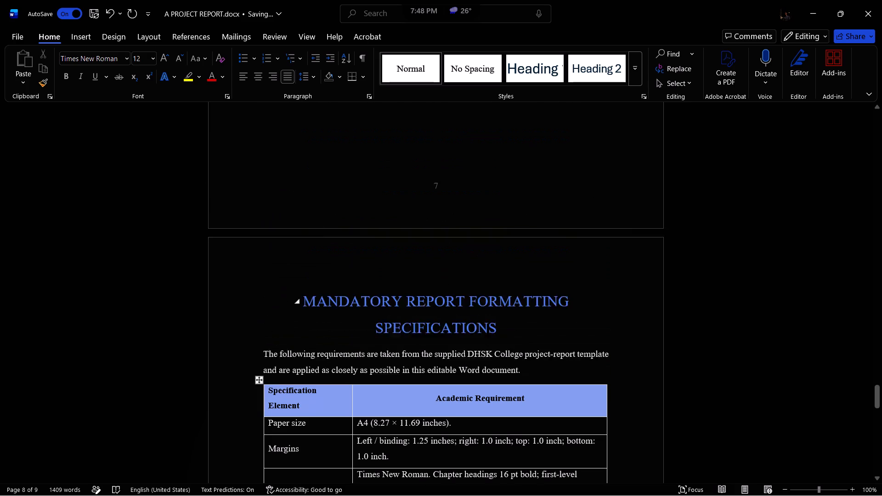
scroll(542, 343, "up", 18)
scroll(568, 342, "up", 4)
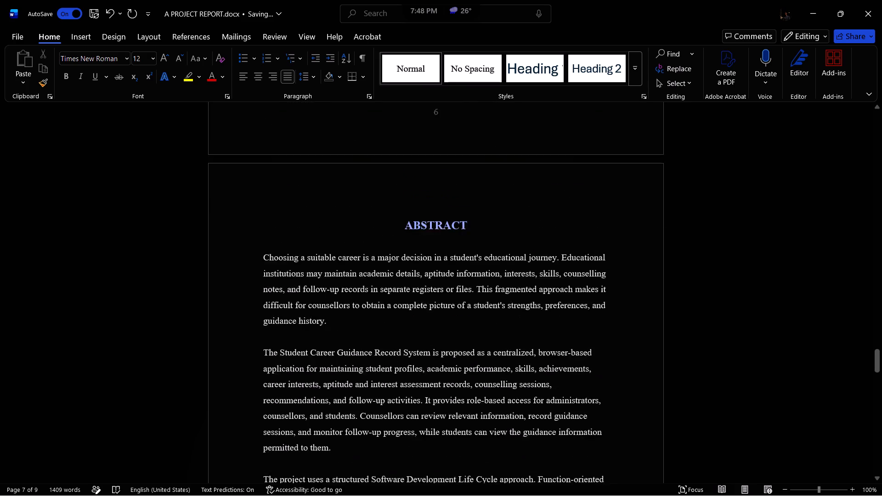
scroll(569, 344, "up", 20)
scroll(545, 321, "down", 1)
scroll(545, 321, "up", 3)
scroll(558, 294, "down", 3)
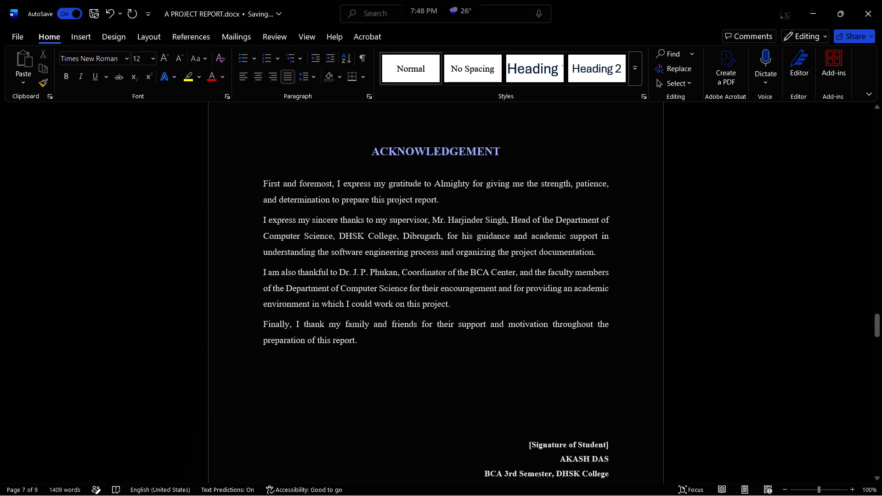
scroll(481, 267, "down", 18)
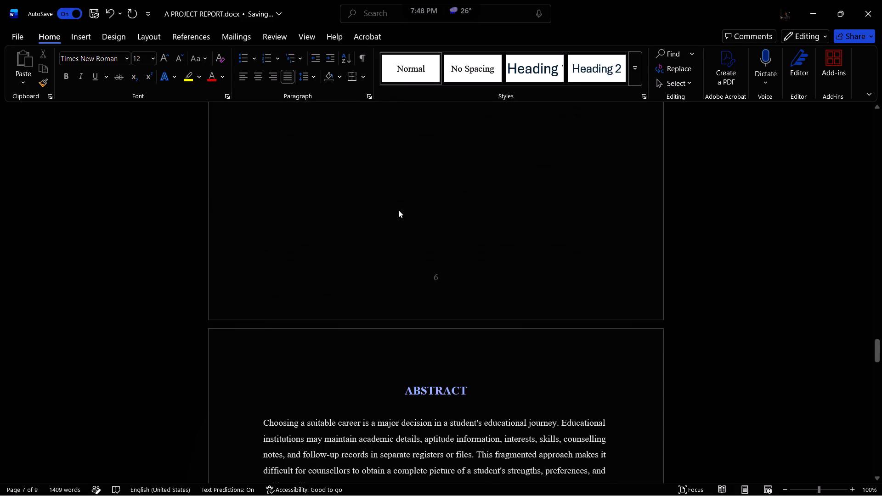
scroll(416, 182, "down", 1)
scroll(419, 294, "down", 20)
scroll(419, 294, "down", 1)
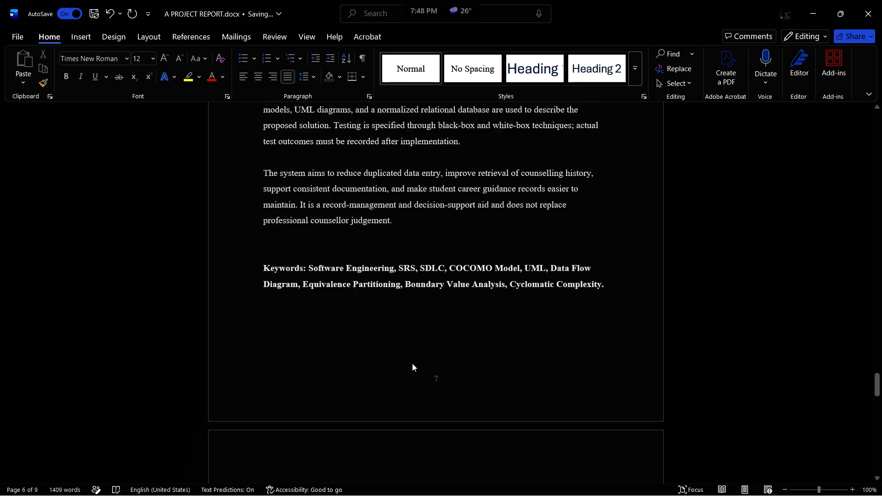
scroll(412, 363, "down", 16)
scroll(412, 357, "down", 13)
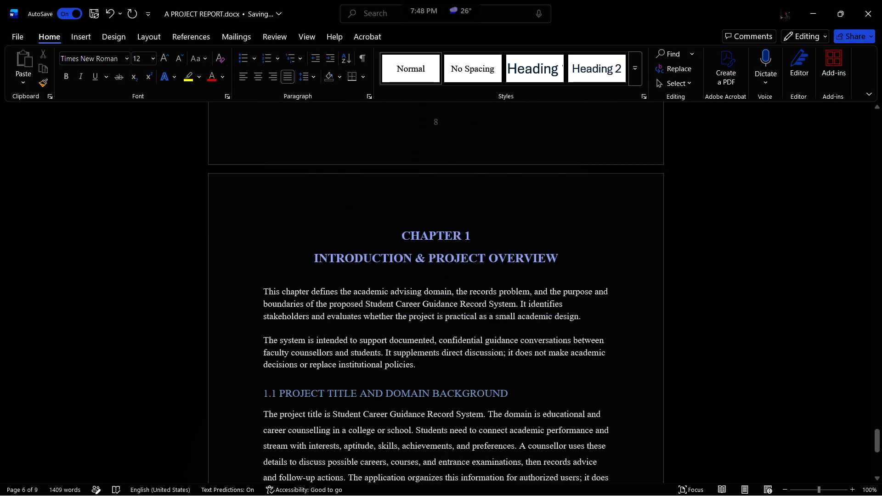
scroll(435, 369, "down", 19)
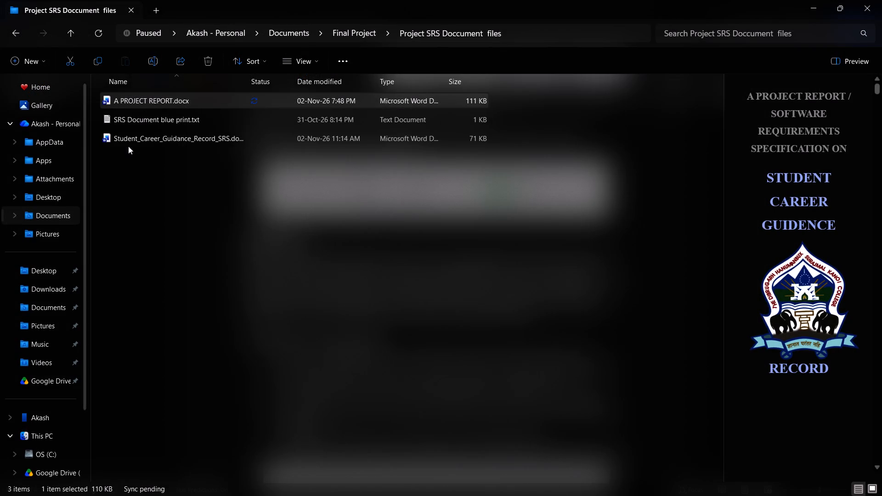
double_click(129, 142)
Look through the SRS document's Chapter 1 to locate section 1.2, Problem Statement & Existing System Challenges.
scroll(352, 247, "down", 12)
left_click_drag(875, 122, 880, 149)
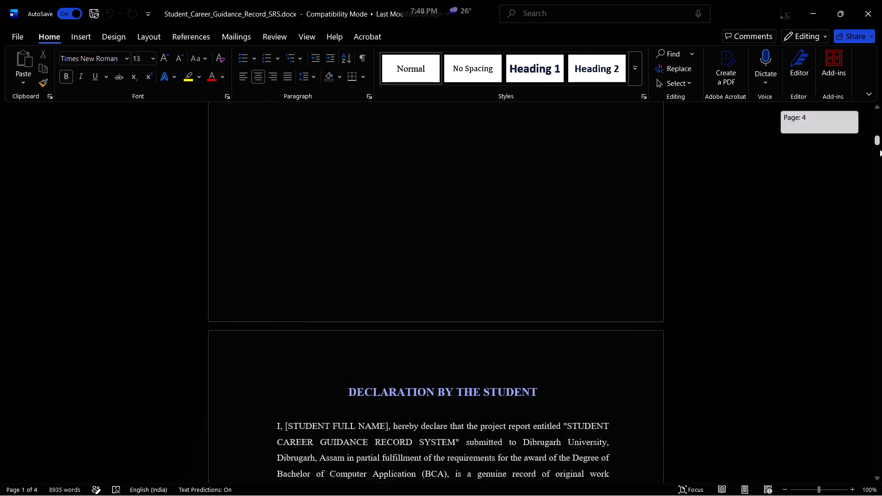
left_click_drag(880, 149, 881, 232)
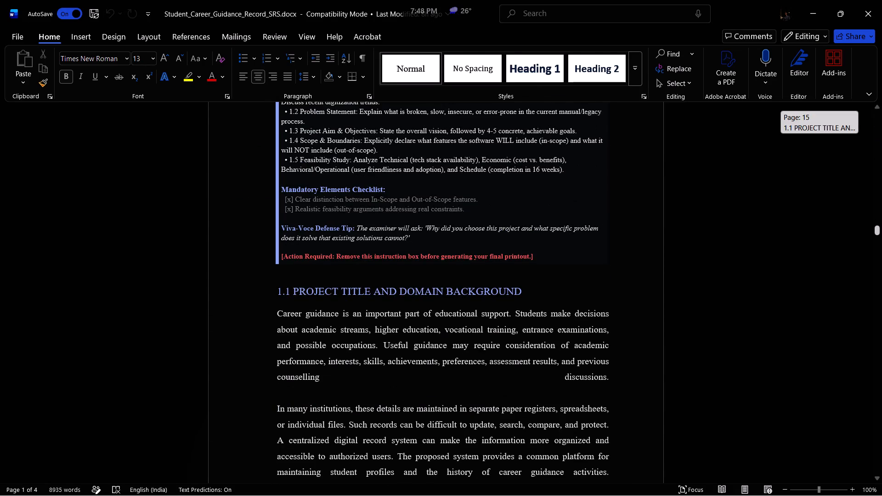
left_click_drag(881, 232, 881, 229)
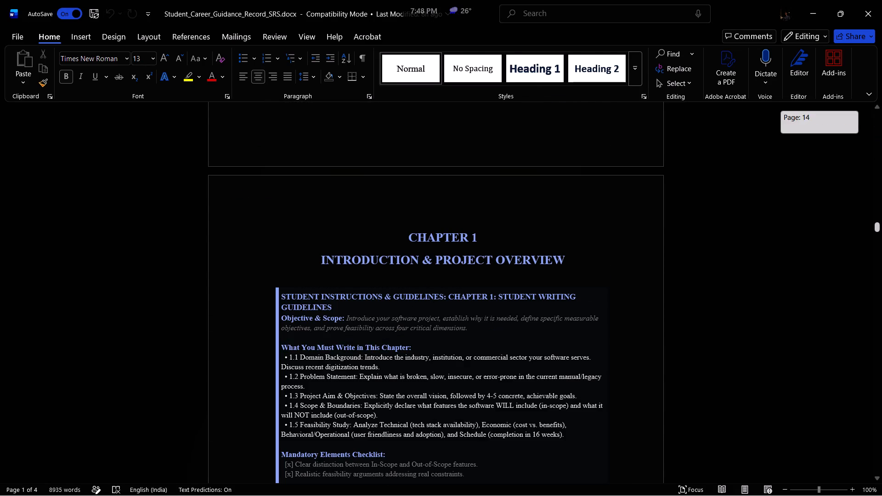
left_click_drag(881, 229, 881, 231)
scroll(617, 341, "down", 19)
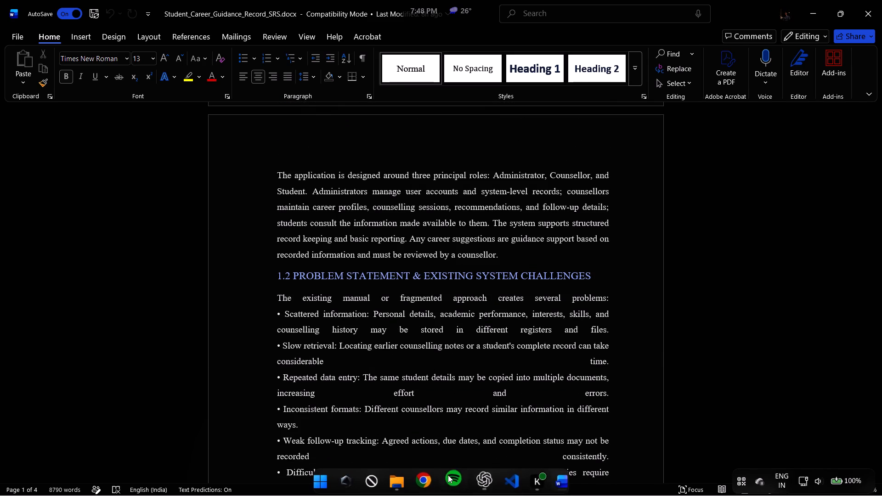
Switch between the SRS document and A PROJECT REPORT.docx to compare their Chapter 1 content around sections 1.1 and 1.2.
key("alt+Tab")
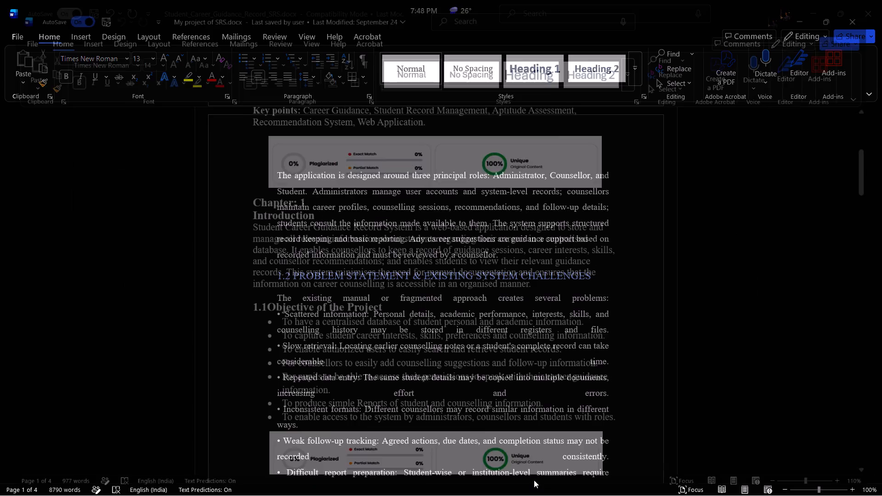
key("alt+Tab")
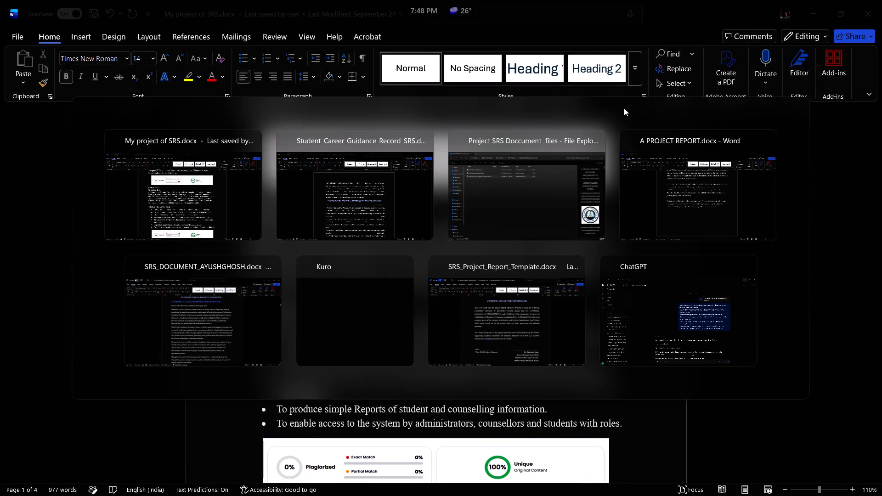
key("alt+Tab")
key("alt+Tab")
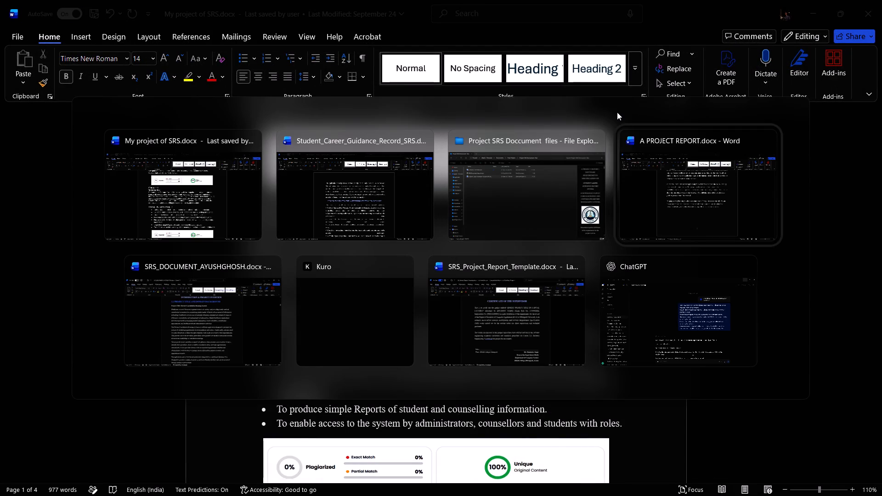
key("alt+Tab")
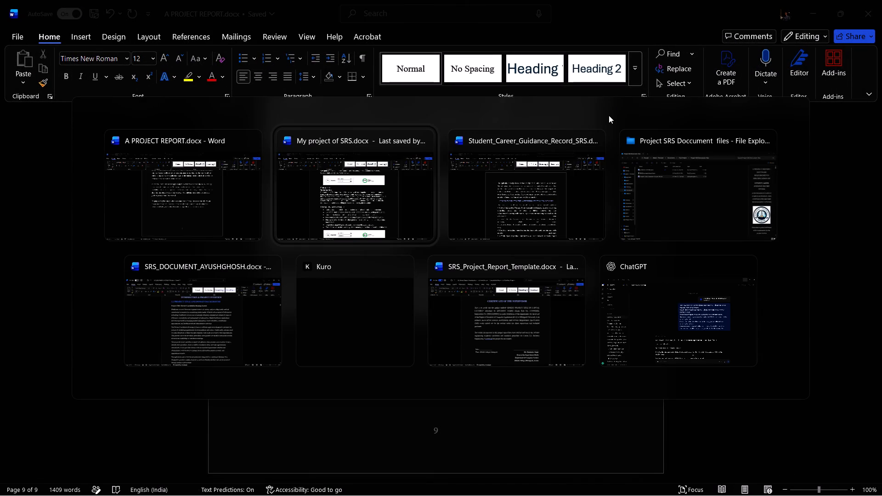
key("alt+Tab")
scroll(512, 216, "up", 6)
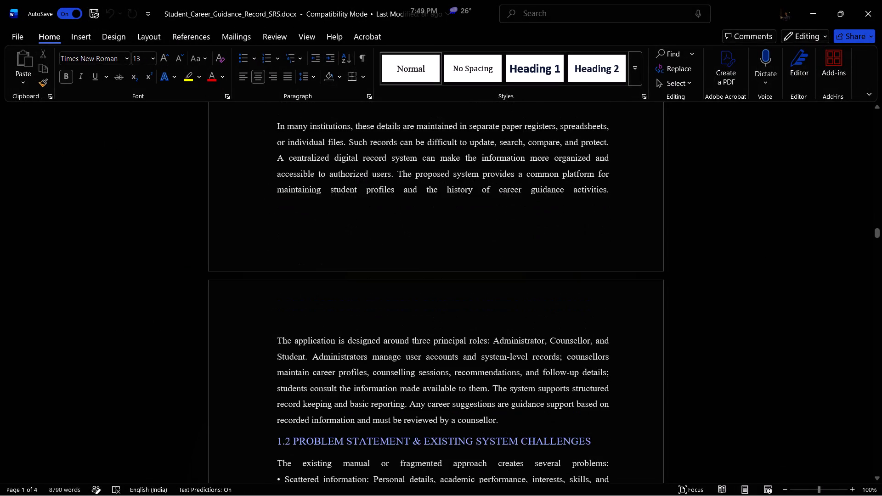
scroll(510, 221, "down", 3)
scroll(510, 222, "up", 13)
key("alt+Tab")
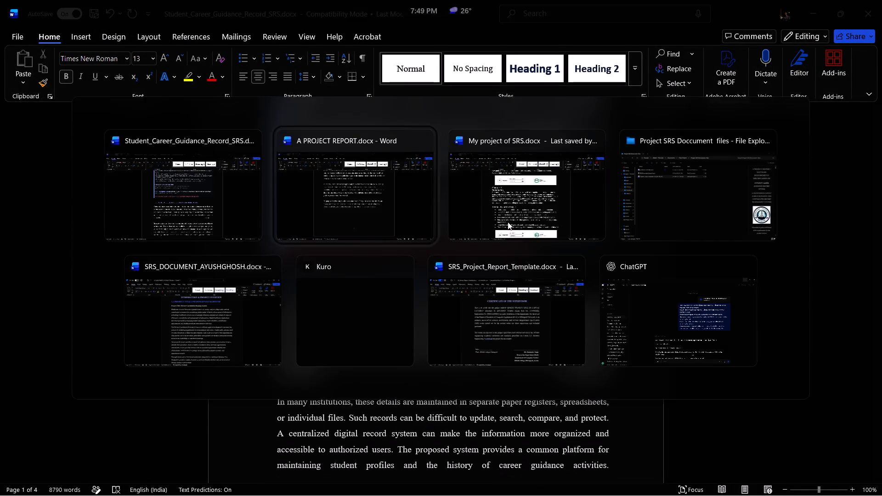
scroll(507, 220, "down", 5)
scroll(498, 233, "up", 9)
scroll(494, 234, "down", 1)
scroll(494, 234, "up", 5)
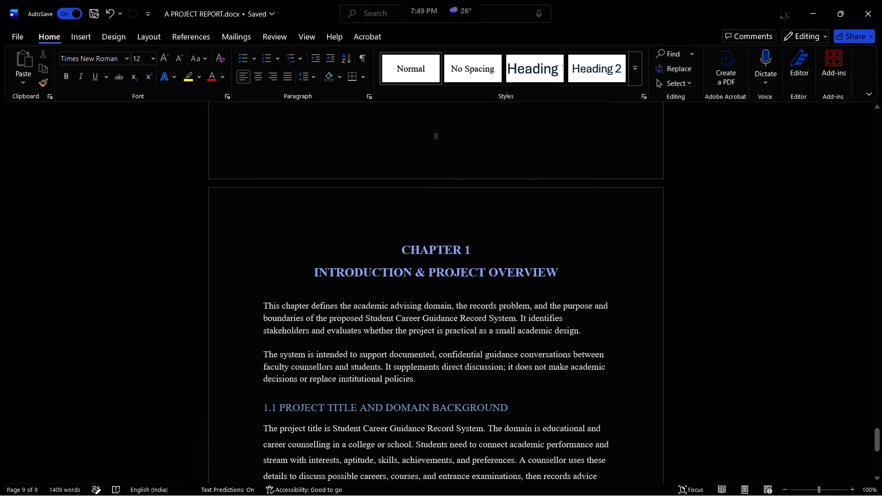
scroll(495, 229, "down", 8)
key("alt+Tab")
scroll(457, 241, "down", 18)
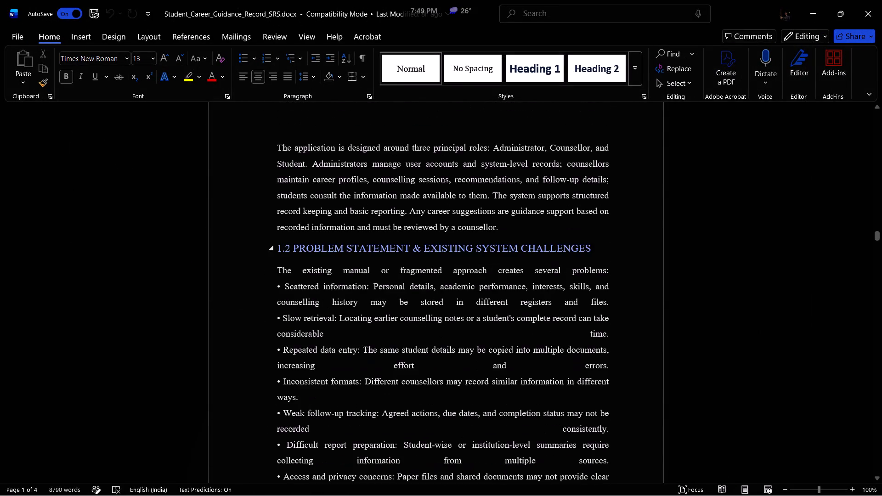
scroll(456, 251, "down", 5)
scroll(452, 252, "up", 3)
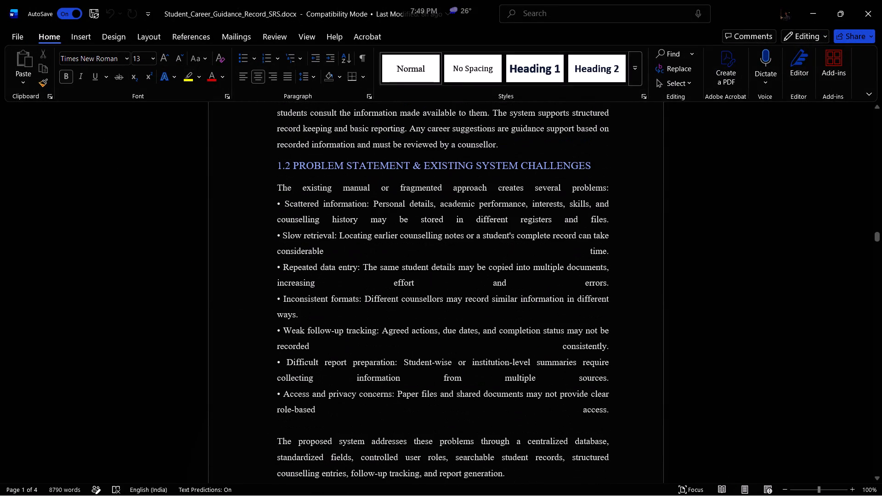
scroll(450, 260, "up", 19)
scroll(446, 262, "down", 3)
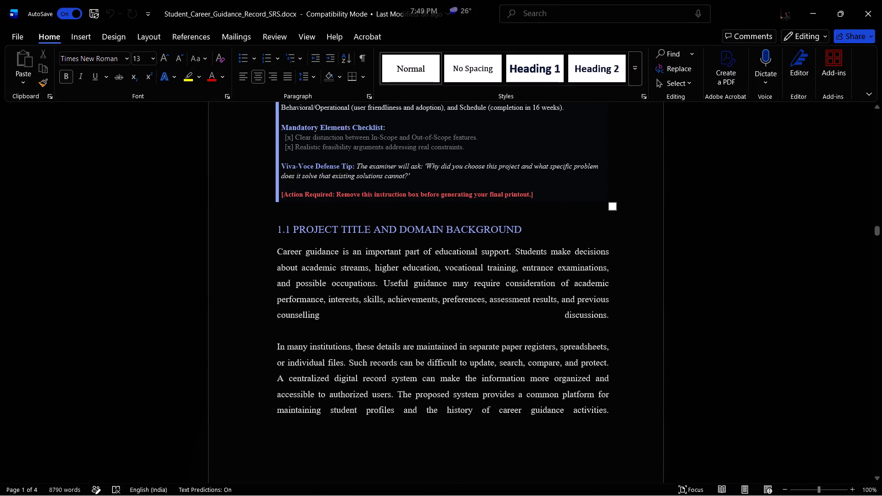
scroll(432, 267, "down", 9)
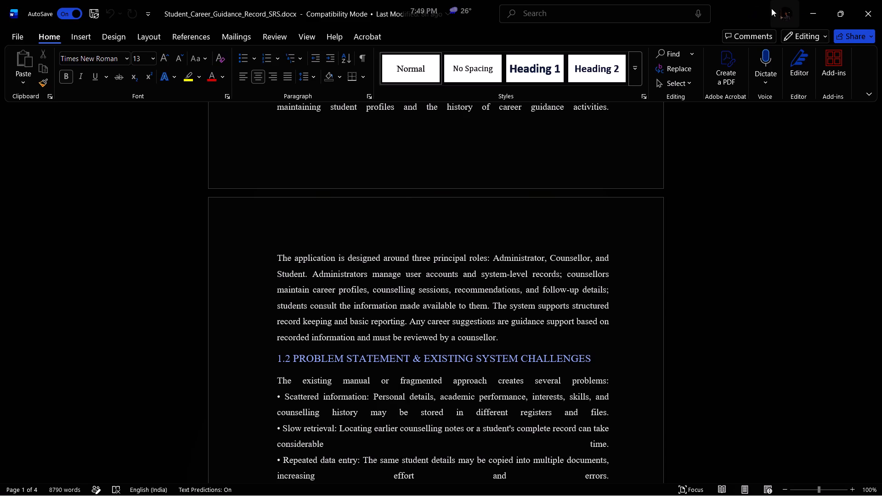
Arrange Student_Career_Guidance_Record_SRS.docx side by side with A PROJECT REPORT.docx.
left_click(840, 13)
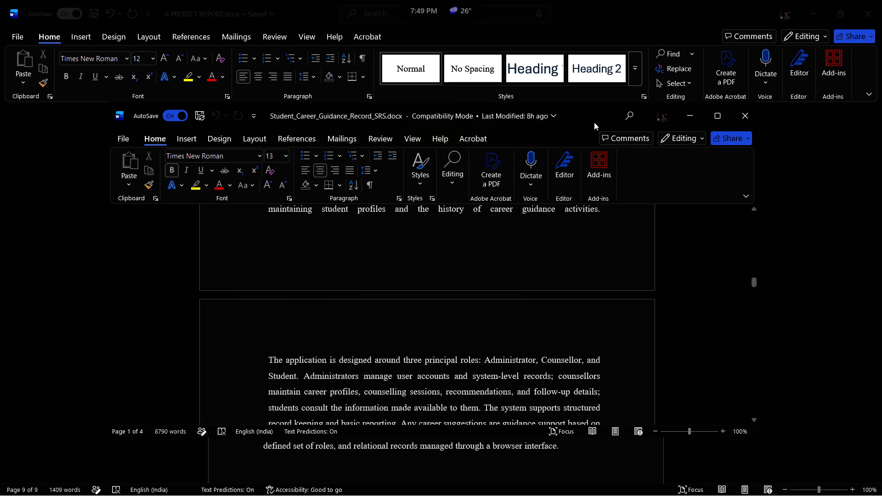
left_click_drag(591, 124, 308, 32)
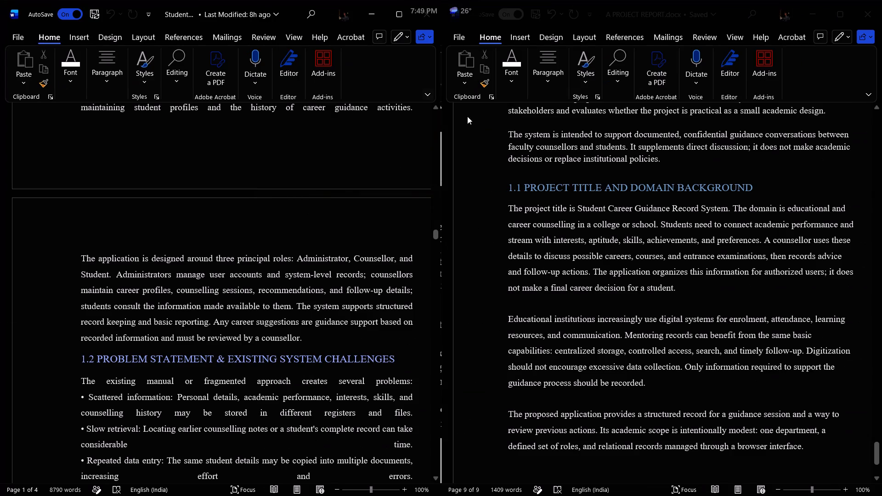
Compare the Chapter 1 introduction and section 1.1 in both documents, and check the SRS document's student writing guidelines.
scroll(675, 228, "up", 14)
scroll(680, 156, "down", 4)
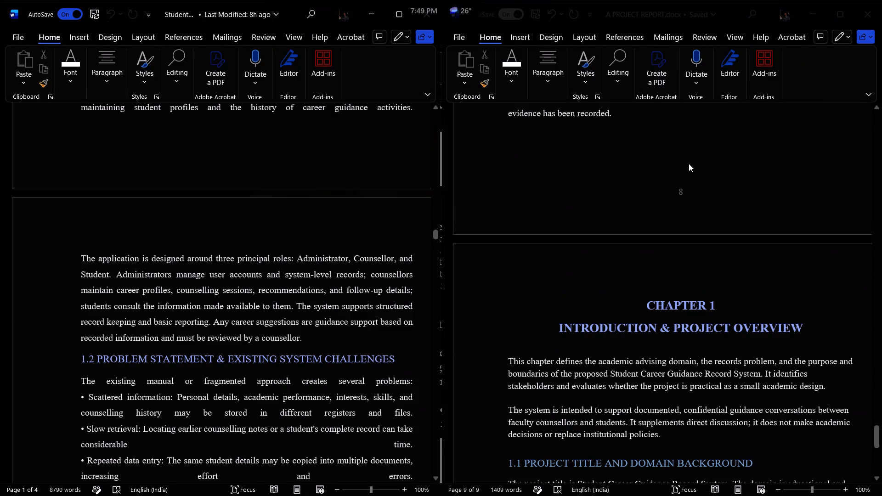
scroll(187, 299, "down", 2)
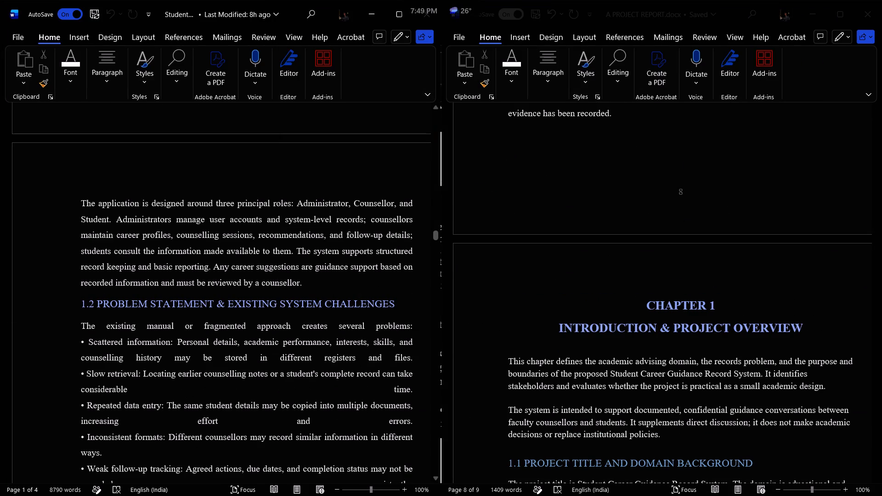
scroll(575, 351, "down", 3)
scroll(656, 370, "down", 8)
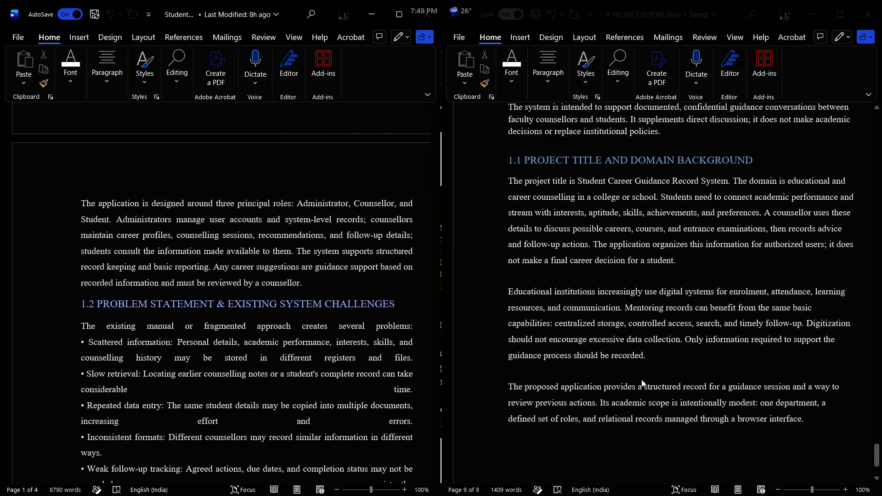
scroll(256, 297, "up", 9)
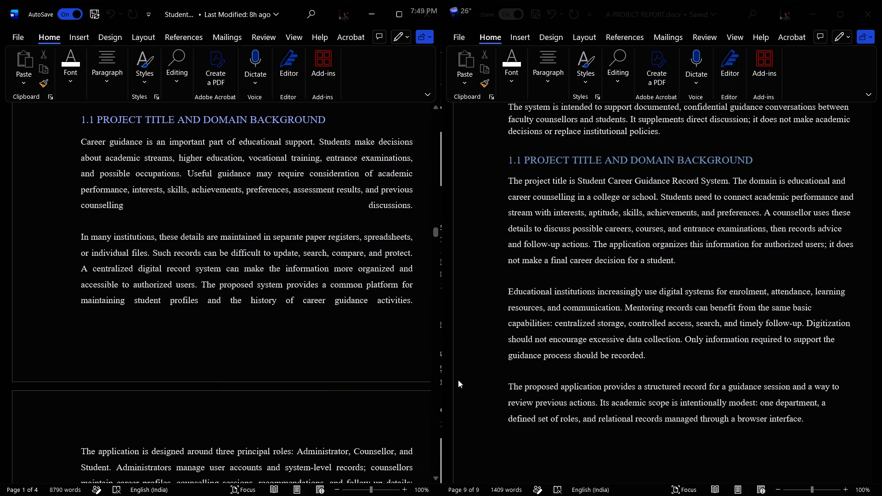
scroll(248, 395, "up", 2)
scroll(243, 352, "up", 8)
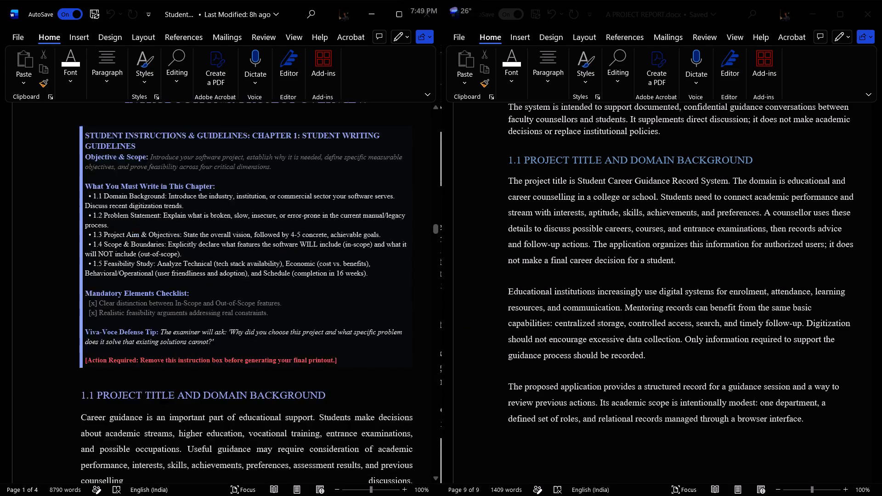
scroll(243, 345, "up", 2)
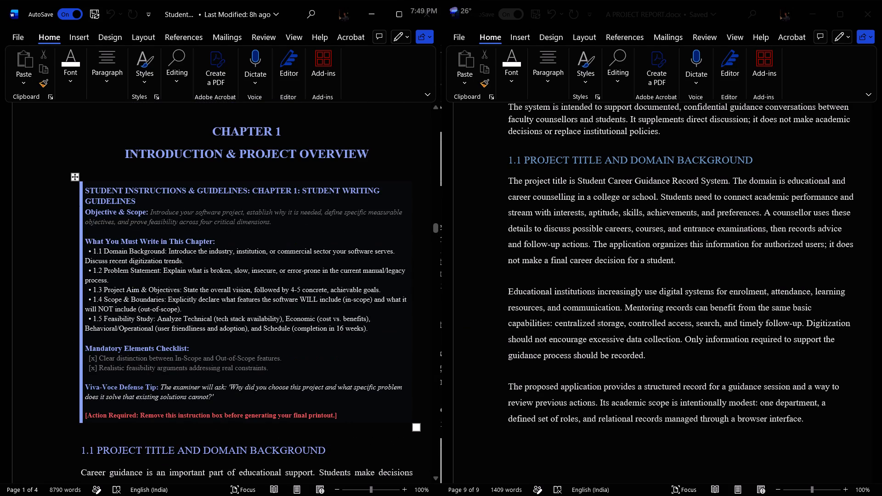
scroll(624, 326, "down", 9)
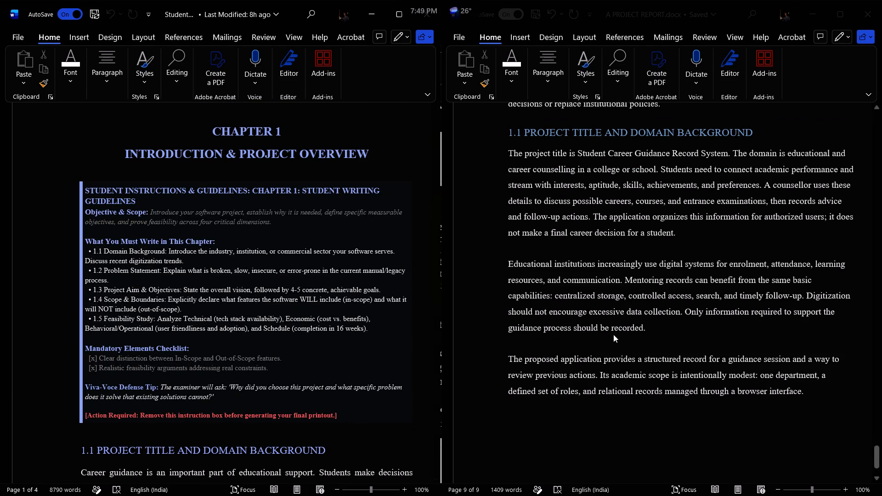
scroll(161, 302, "down", 4)
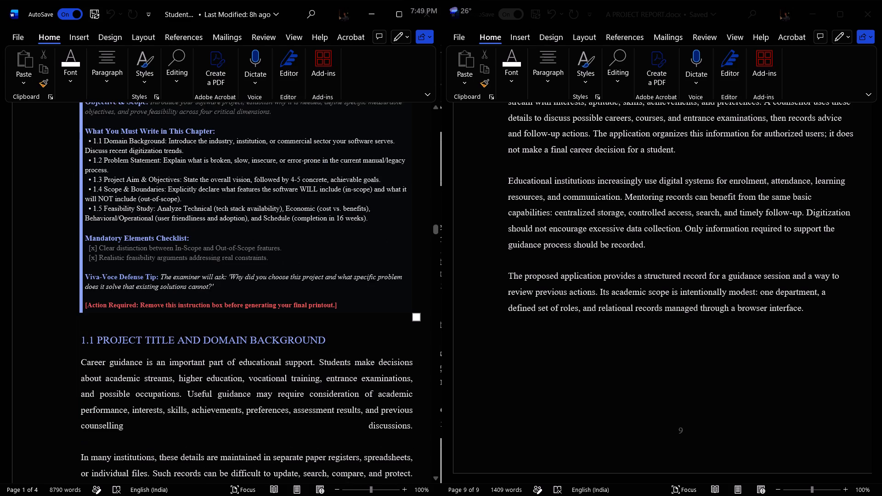
scroll(161, 302, "down", 3)
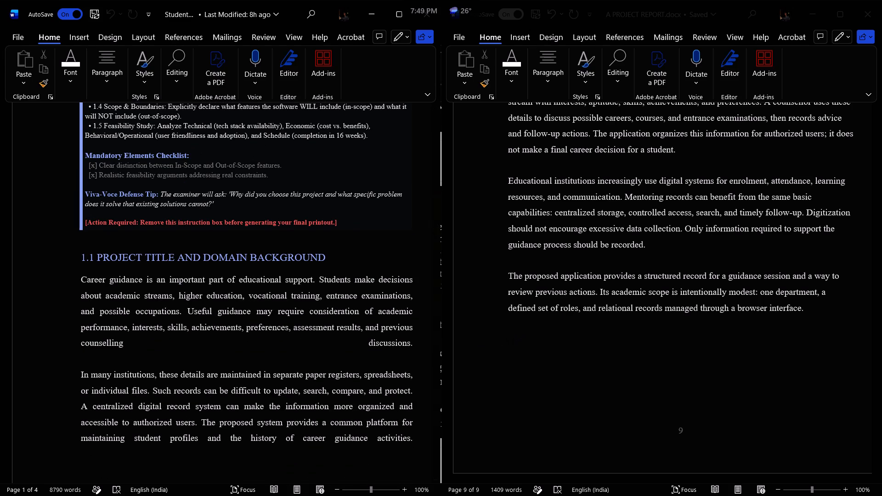
scroll(422, 307, "up", 3)
scroll(110, 321, "up", 9)
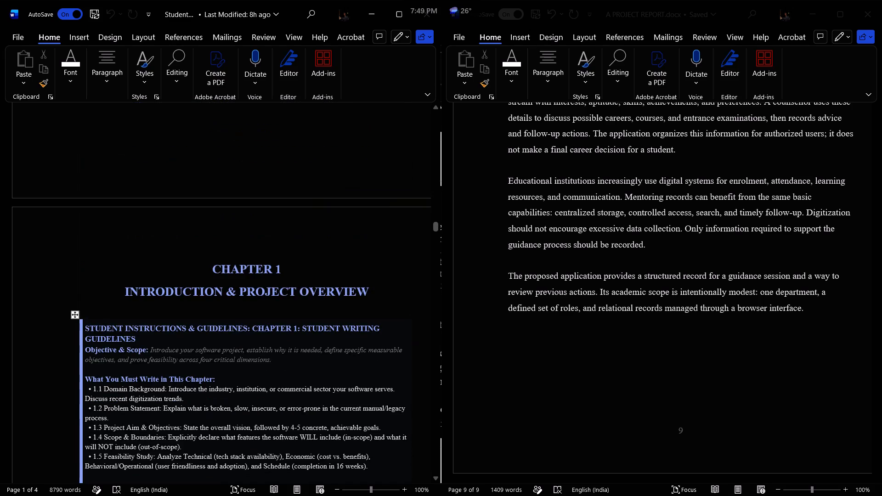
scroll(197, 334, "up", 6)
scroll(197, 334, "down", 10)
scroll(620, 319, "up", 9)
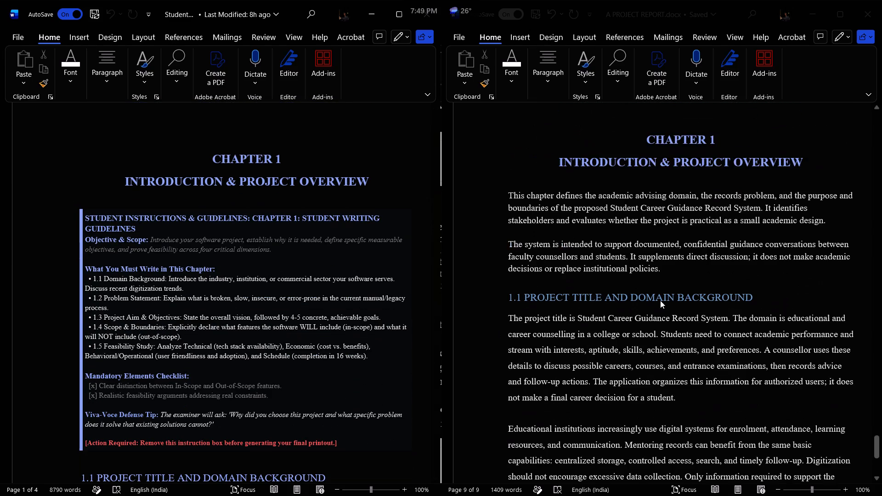
scroll(660, 300, "up", 4)
scroll(660, 300, "down", 3)
scroll(209, 338, "down", 4)
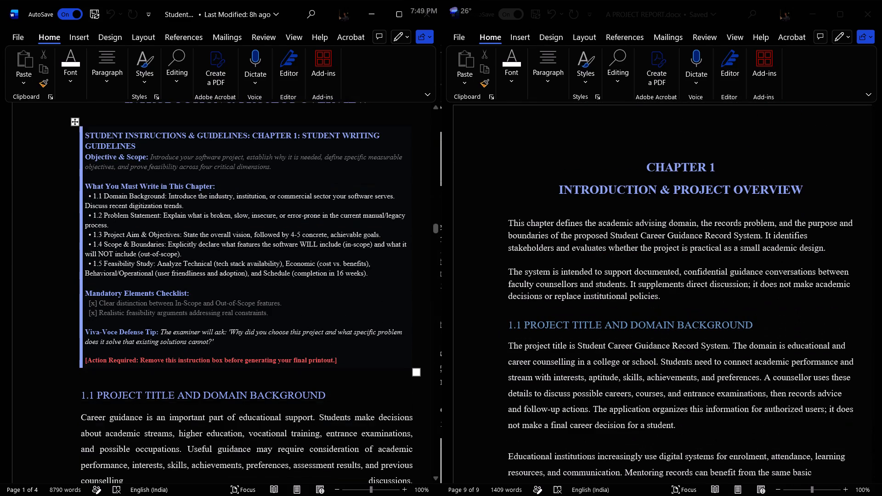
scroll(226, 333, "down", 3)
scroll(676, 296, "down", 5)
scroll(447, 340, "down", 1)
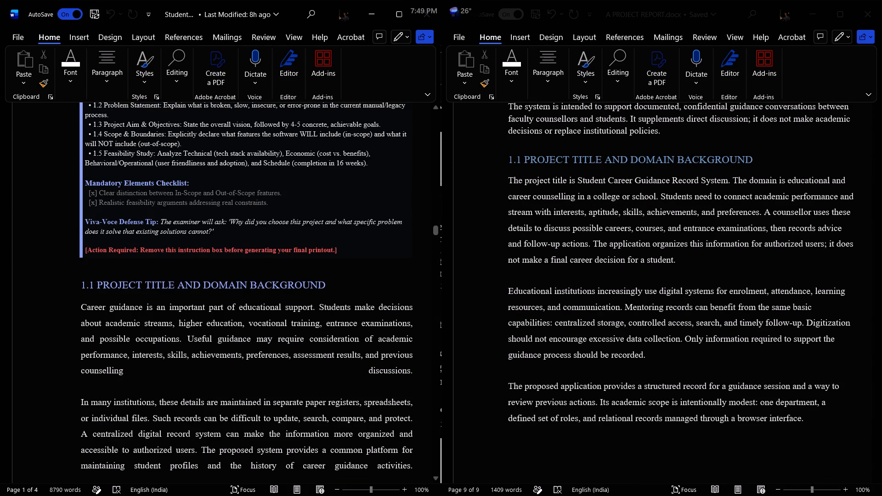
scroll(290, 363, "up", 4)
scroll(286, 363, "down", 8)
scroll(881, 334, "up", 3)
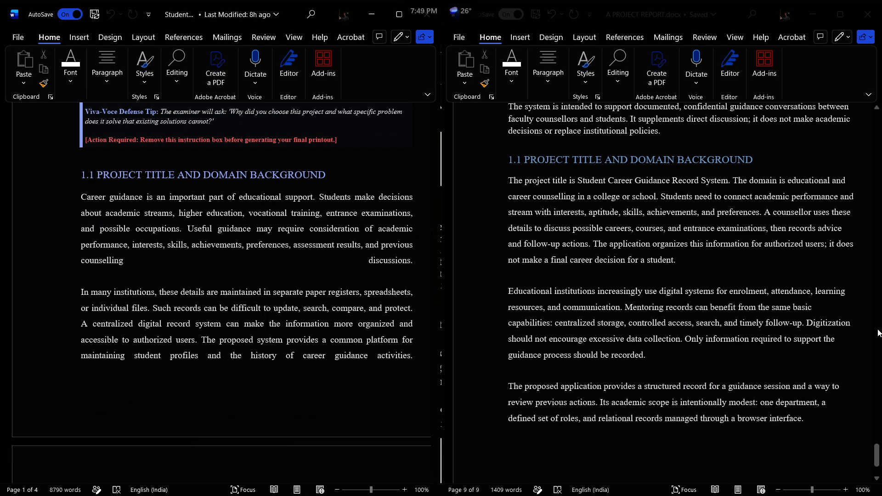
scroll(877, 329, "up", 4)
scroll(217, 384, "down", 7)
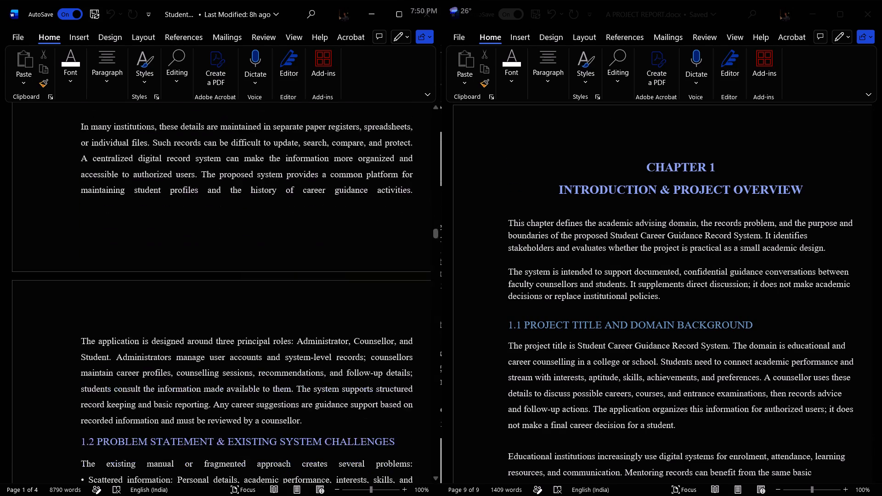
Examine sections 1.2 Problem Statement and 1.3 Project Aim and Objectives in the SRS document against where the report's Chapter 1 ends.
scroll(221, 371, "down", 2)
scroll(649, 299, "down", 4)
scroll(191, 395, "down", 6)
scroll(247, 391, "down", 3)
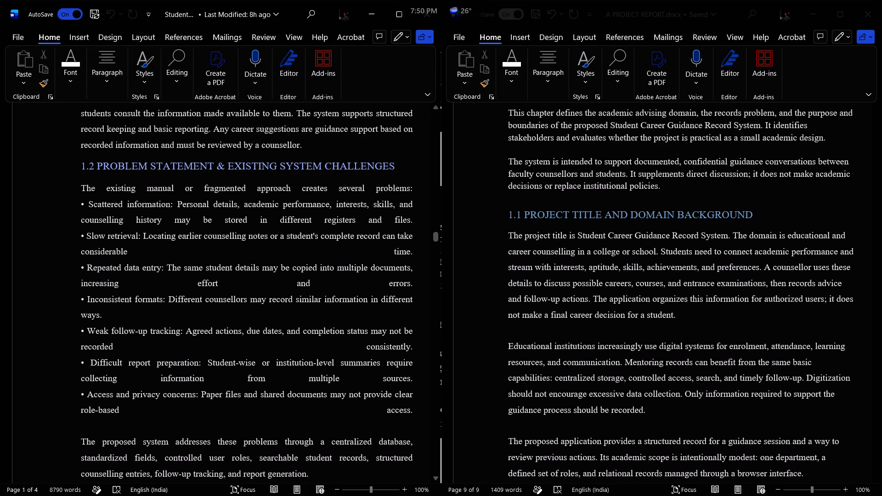
scroll(393, 414, "down", 5)
scroll(512, 383, "down", 5)
scroll(593, 396, "up", 1)
scroll(593, 396, "down", 2)
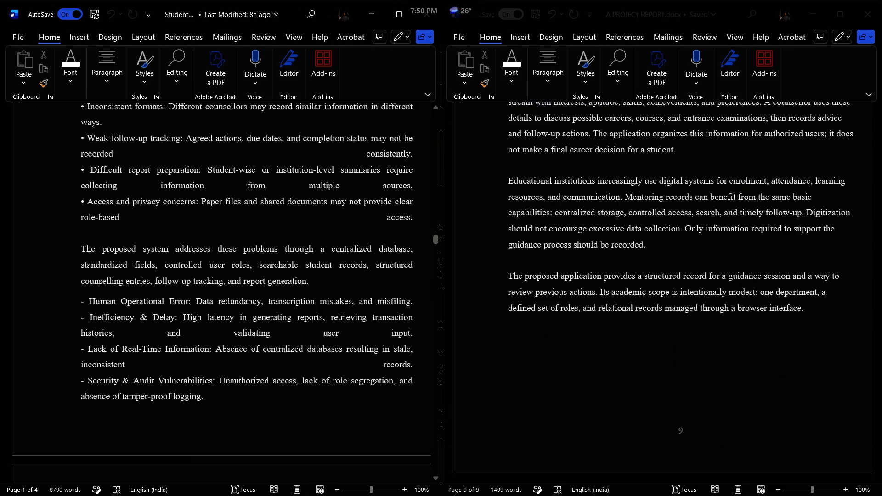
scroll(623, 362, "down", 4)
scroll(203, 281, "down", 7)
scroll(201, 380, "down", 5)
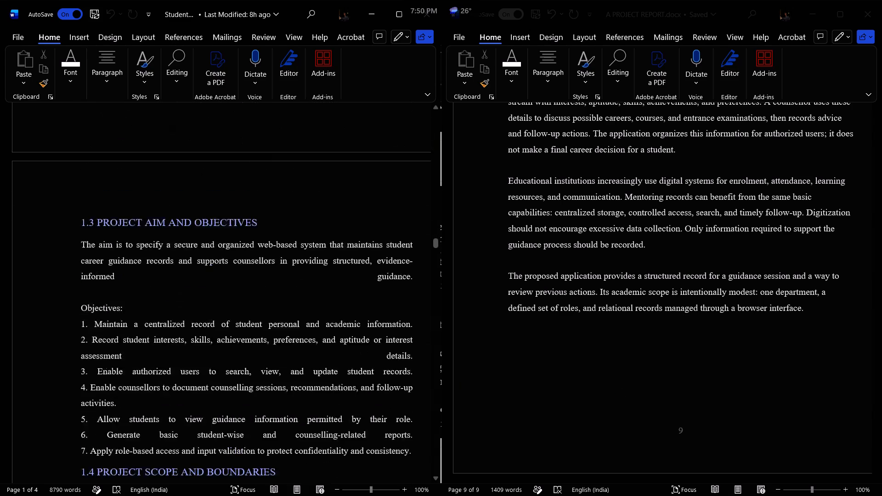
scroll(206, 383, "down", 2)
scroll(212, 396, "up", 9)
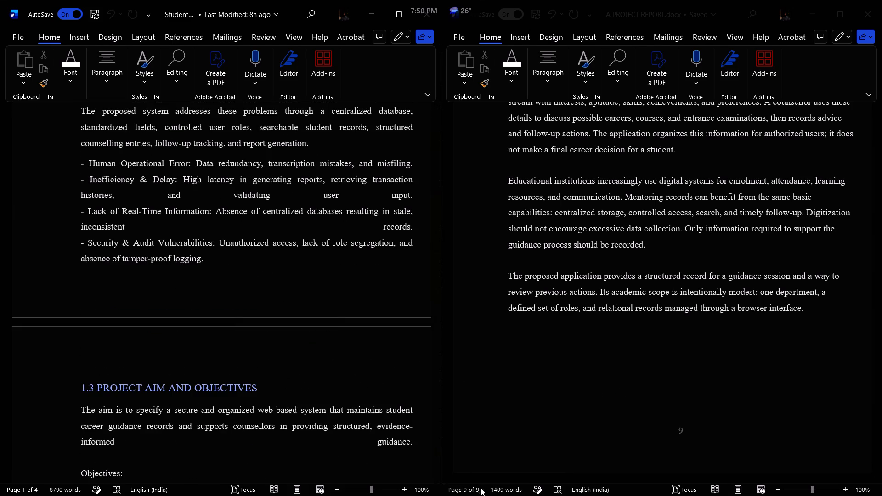
scroll(295, 330, "up", 8)
scroll(295, 328, "down", 2)
scroll(295, 328, "up", 8)
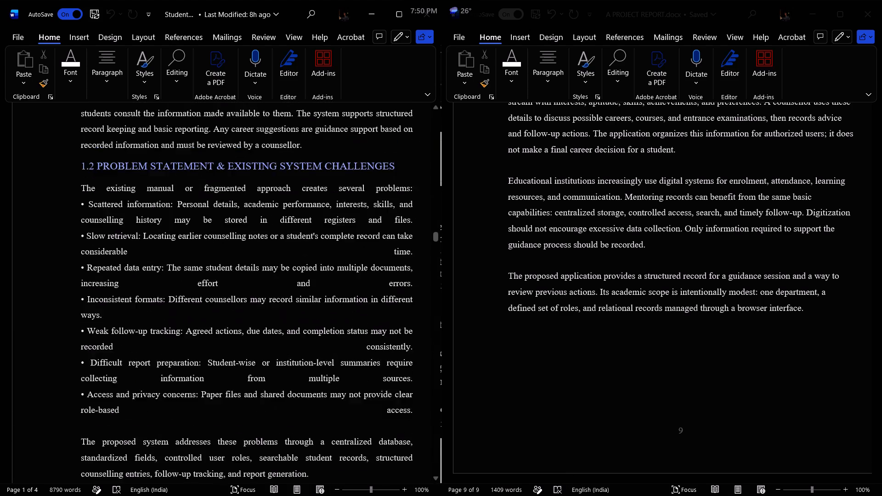
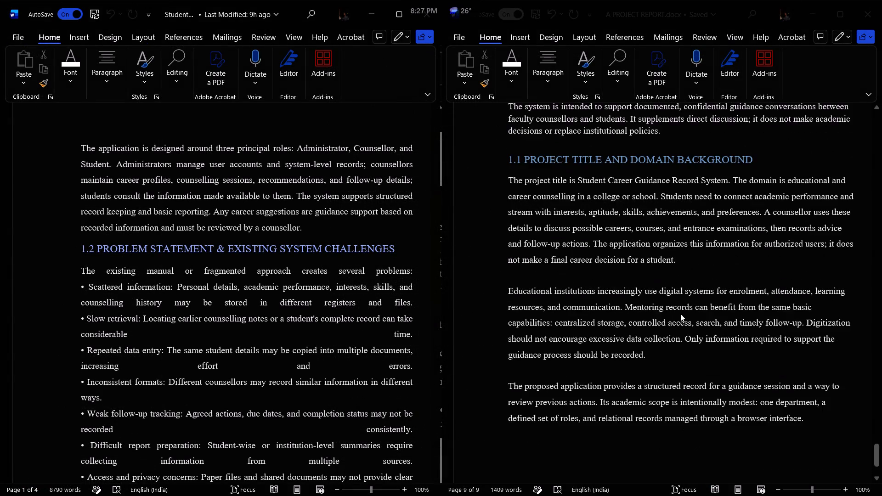
scroll(680, 313, "up", 10)
scroll(675, 310, "down", 7)
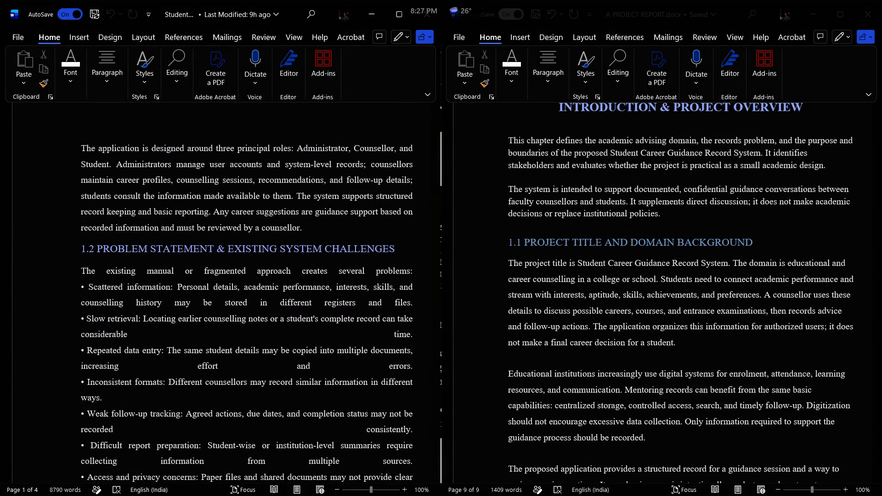
scroll(314, 318, "up", 6)
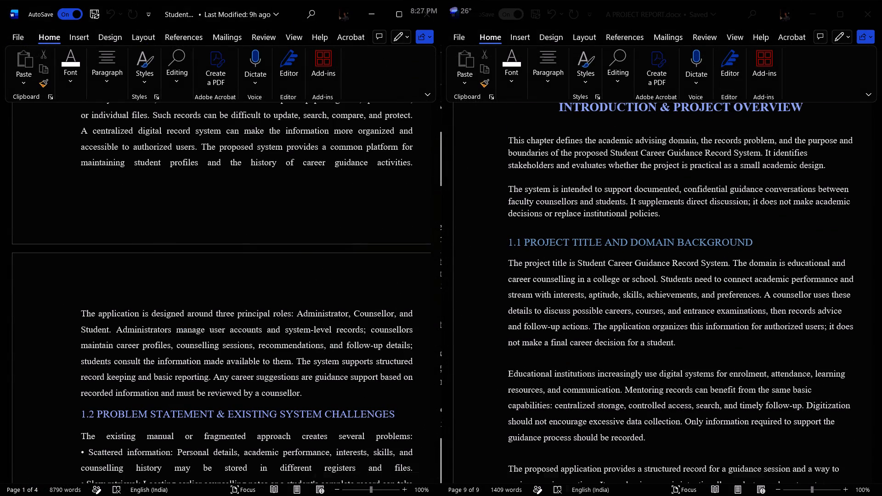
Replace the Student Career Guidance document with SRS_Project_Report_Template.docx, placed side by side with A PROJECT REPORT.docx.
left_click(377, 13)
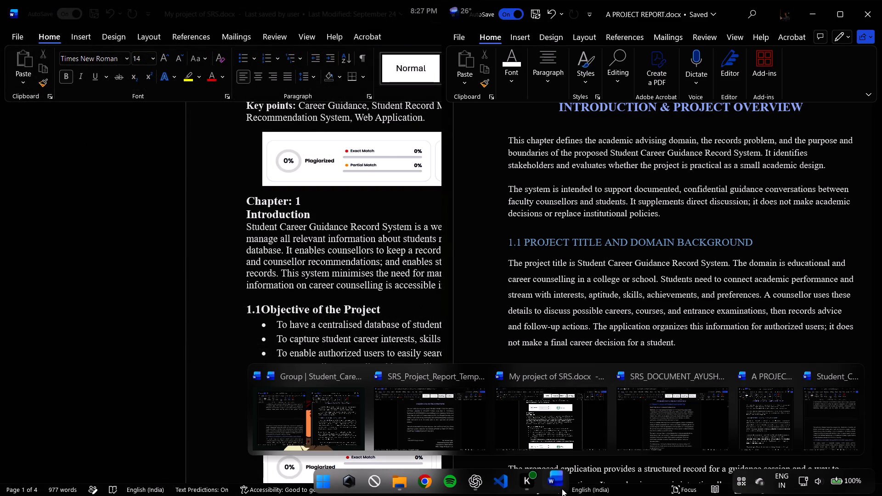
left_click(443, 431)
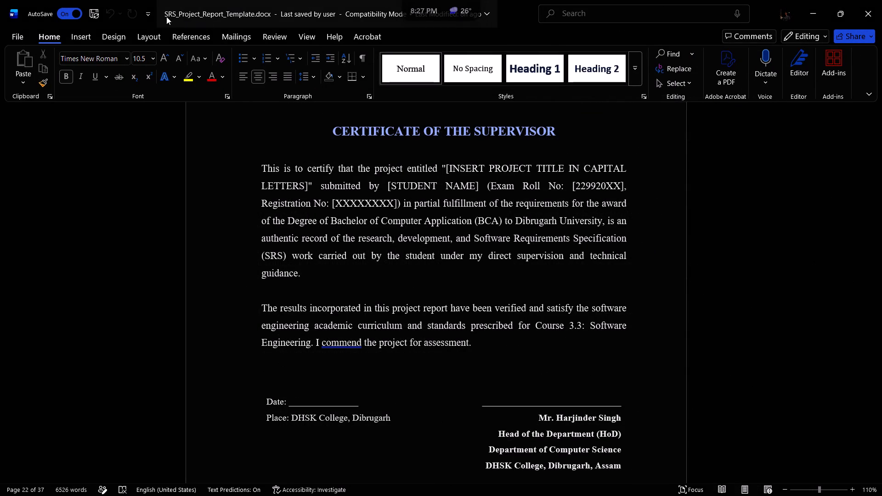
left_click_drag(134, 3, 200, 4)
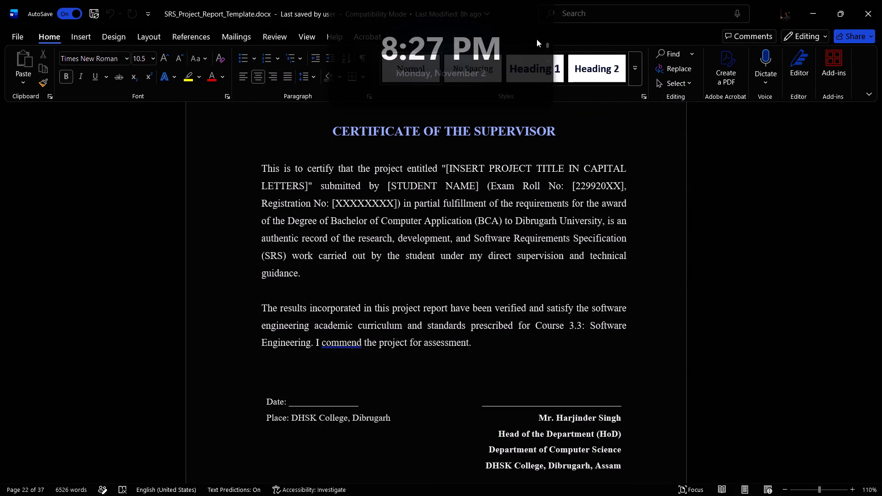
left_click_drag(525, 35, 332, 10)
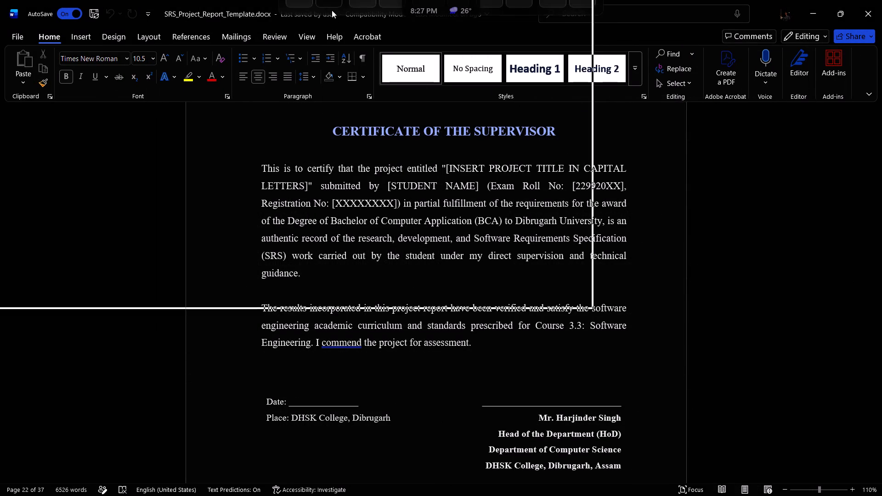
left_click_drag(332, 10, 298, 35)
Look through the template's front matter, from the certificates and acknowledgement to the abstract guidelines and sample abstract.
scroll(237, 338, "up", 3)
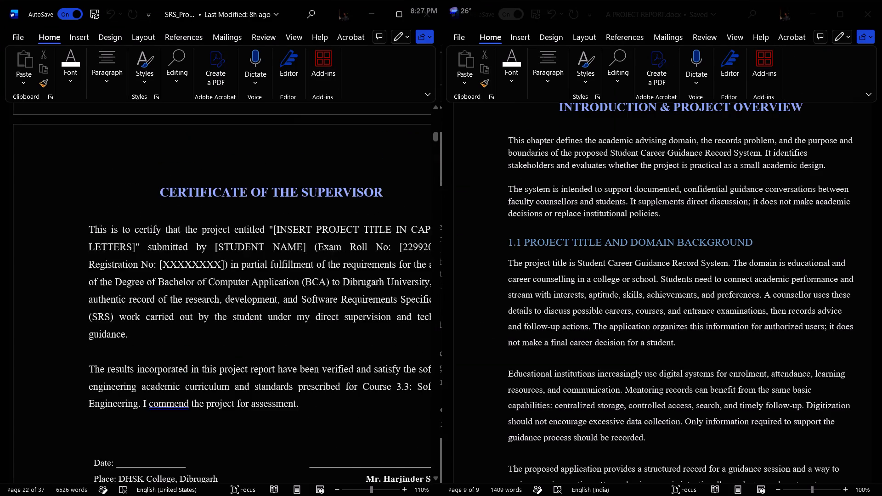
scroll(227, 327, "up", 2)
scroll(227, 327, "down", 20)
scroll(227, 327, "down", 12)
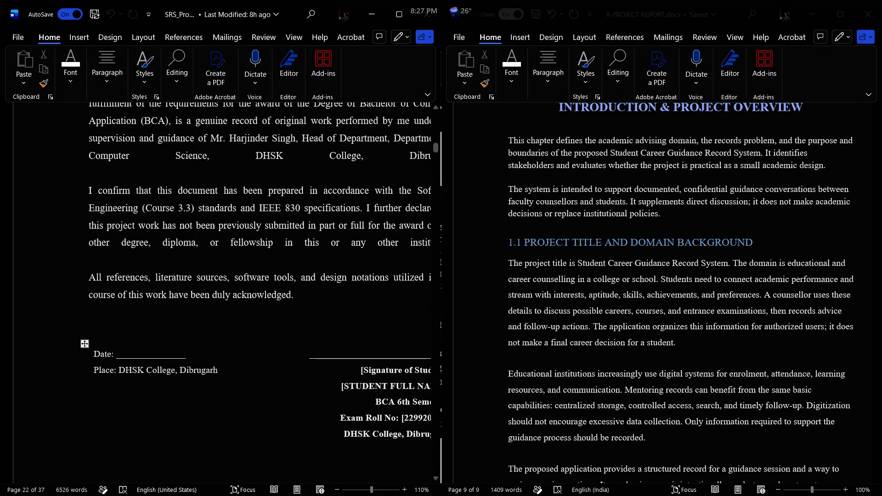
scroll(245, 389, "up", 1, "ctrl")
scroll(245, 389, "down", 3, "ctrl")
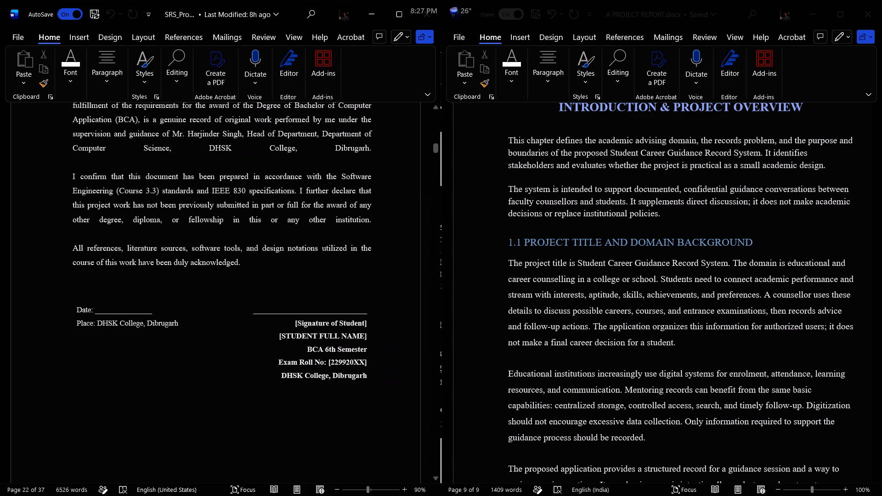
scroll(237, 387, "down", 20)
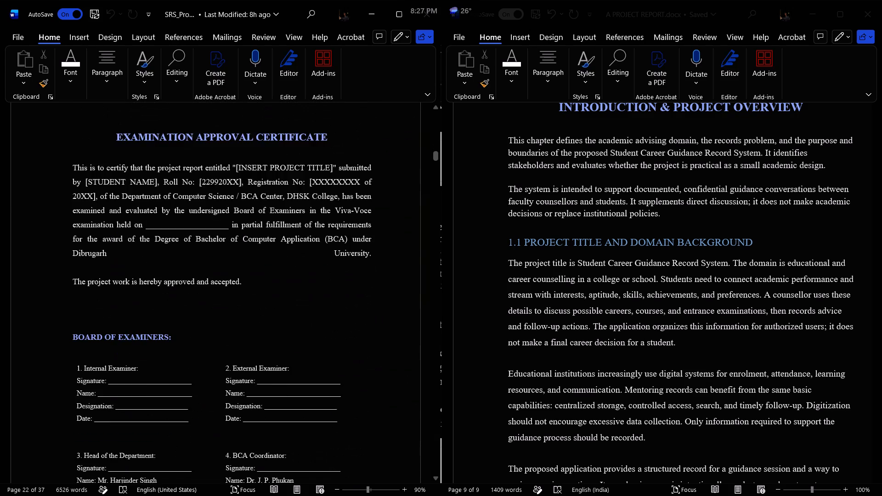
scroll(236, 387, "down", 20)
scroll(236, 387, "down", 11)
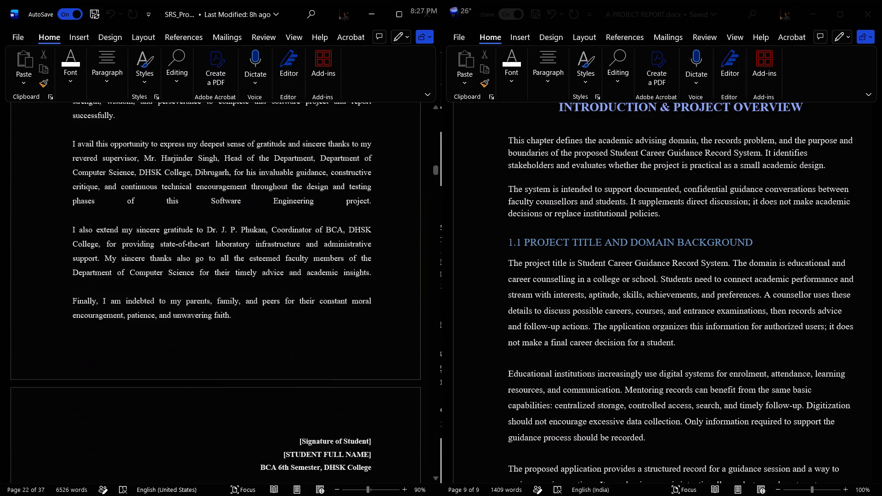
scroll(264, 404, "down", 20)
scroll(264, 404, "down", 11)
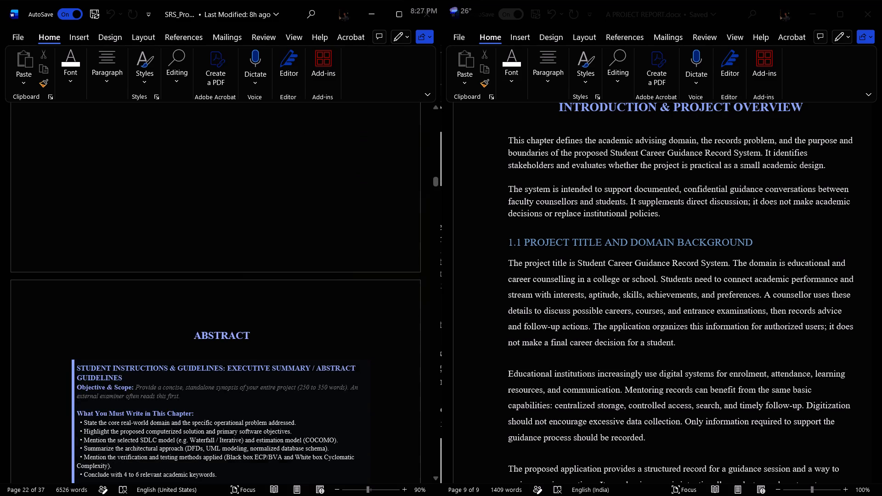
scroll(236, 368, "down", 20)
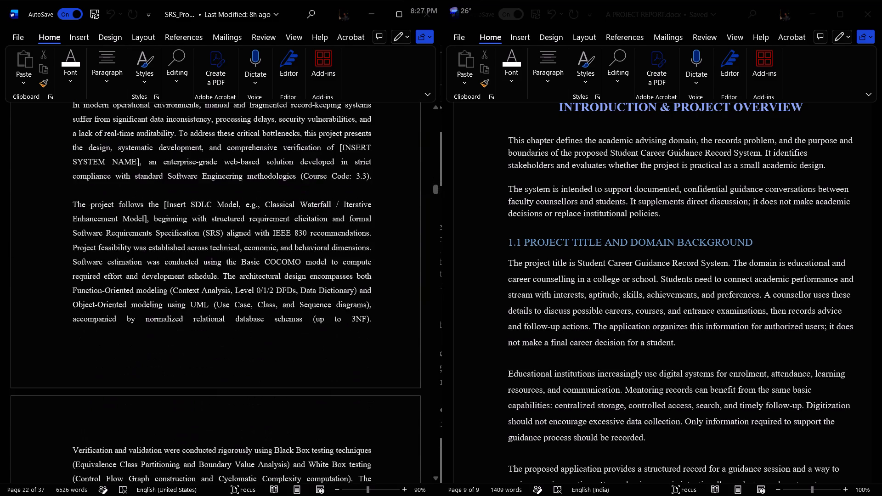
scroll(233, 357, "down", 14)
scroll(222, 362, "up", 16)
scroll(222, 362, "down", 1)
scroll(222, 362, "up", 3)
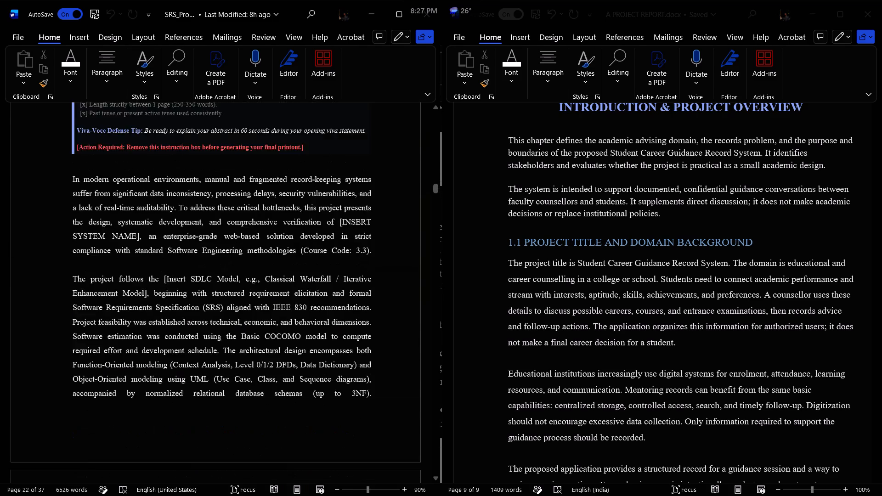
scroll(222, 362, "up", 11)
scroll(222, 362, "down", 18)
scroll(223, 368, "up", 1)
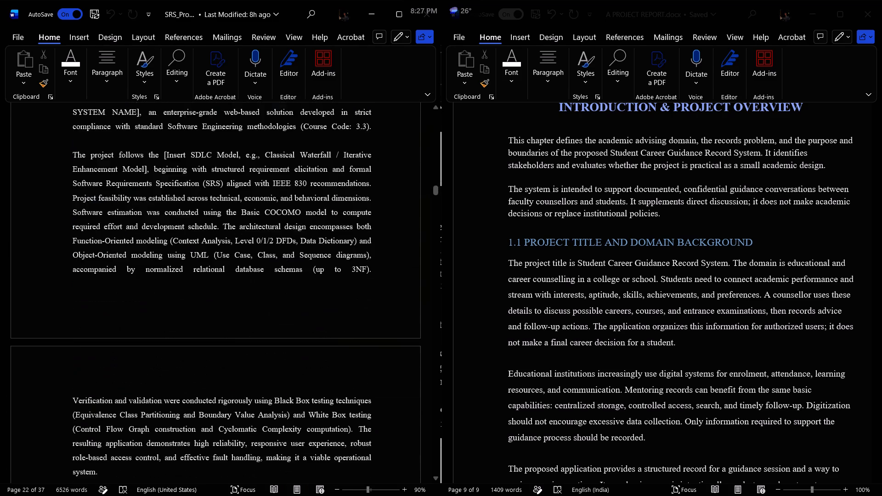
Look through the template's formatting specifications, table of contents and list of figures as far as the Chapter 1 writing guidelines.
scroll(223, 368, "down", 20)
scroll(223, 368, "down", 17)
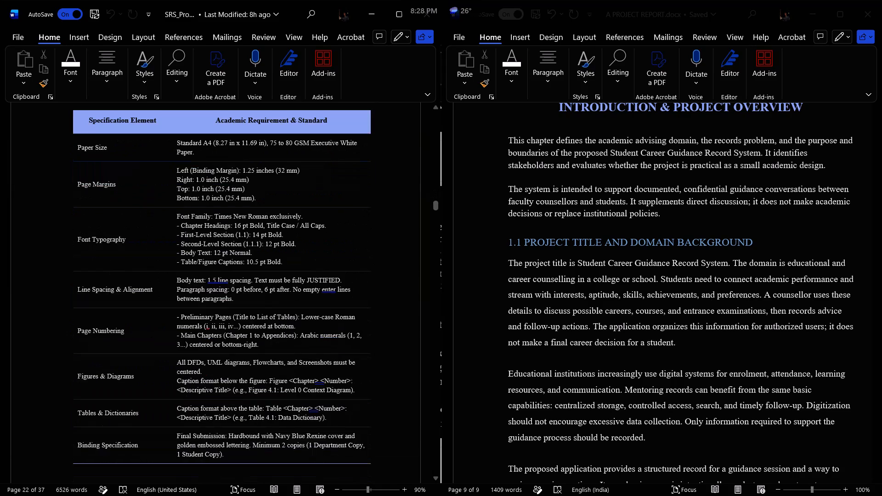
scroll(238, 332, "down", 4)
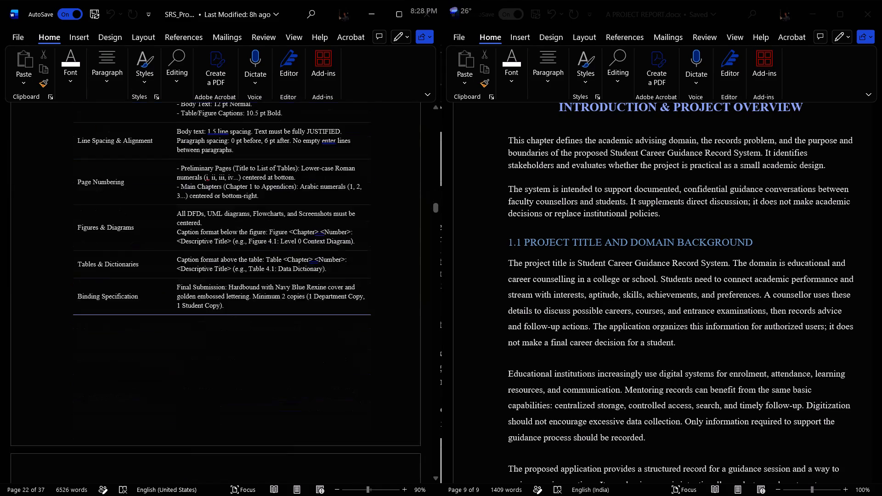
scroll(261, 339, "down", 20)
scroll(261, 339, "down", 20)
scroll(261, 339, "down", 3)
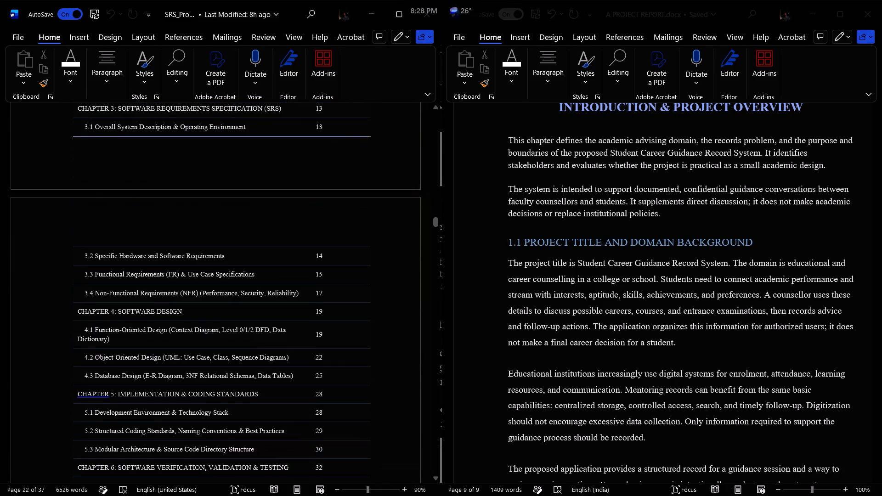
scroll(279, 361, "down", 20)
scroll(279, 361, "down", 20)
scroll(279, 361, "down", 1)
scroll(276, 360, "up", 1)
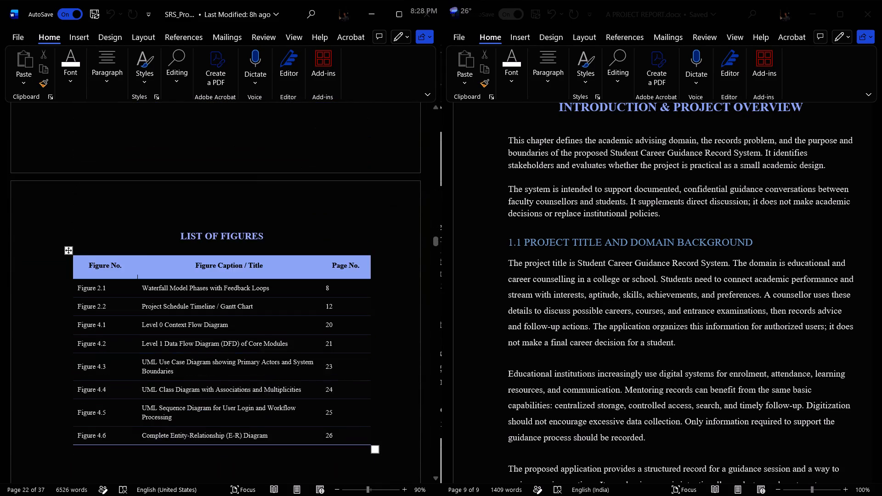
scroll(280, 362, "down", 20)
scroll(280, 362, "down", 12)
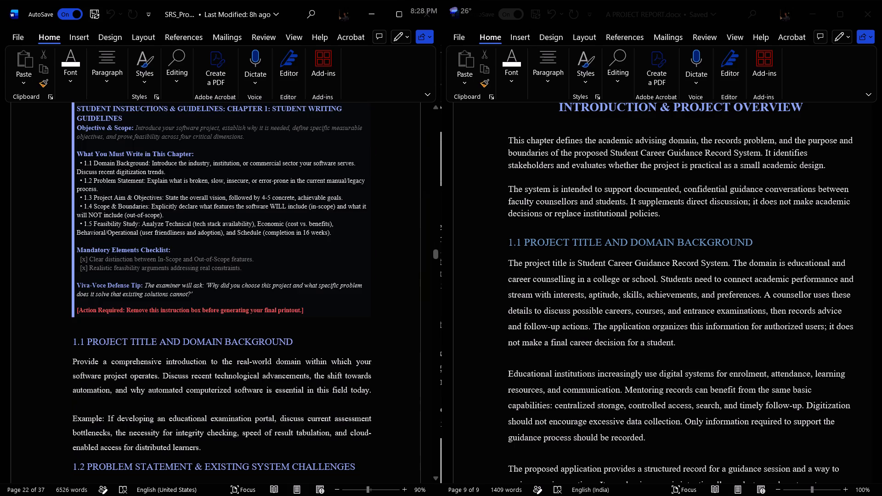
scroll(279, 361, "up", 6)
scroll(279, 361, "down", 11)
Check Chapter 1 in A PROJECT REPORT.docx through the end of section 1.1 against the template's Chapter 1 outline.
scroll(693, 270, "up", 5)
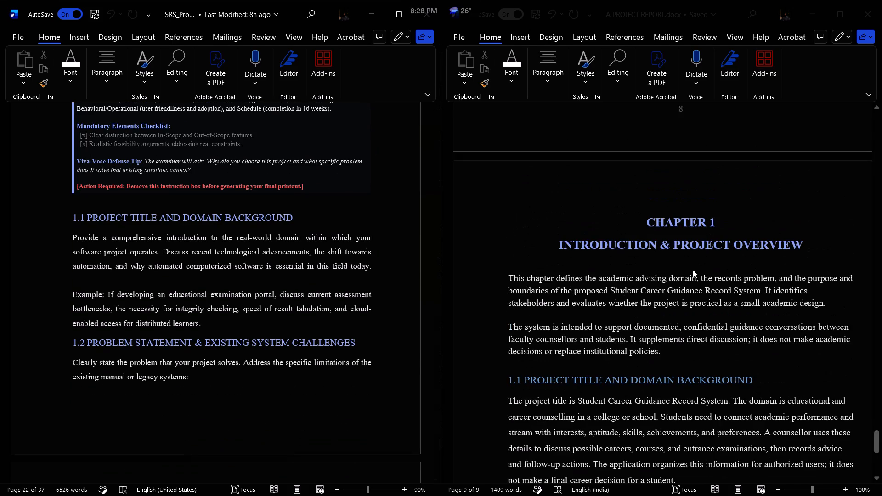
scroll(693, 270, "down", 1)
scroll(608, 359, "down", 5)
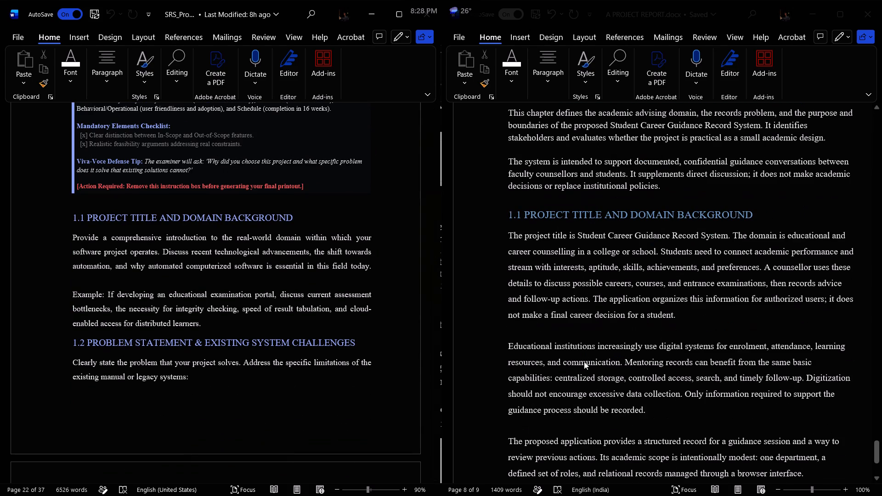
scroll(199, 387, "down", 2)
scroll(659, 323, "down", 7)
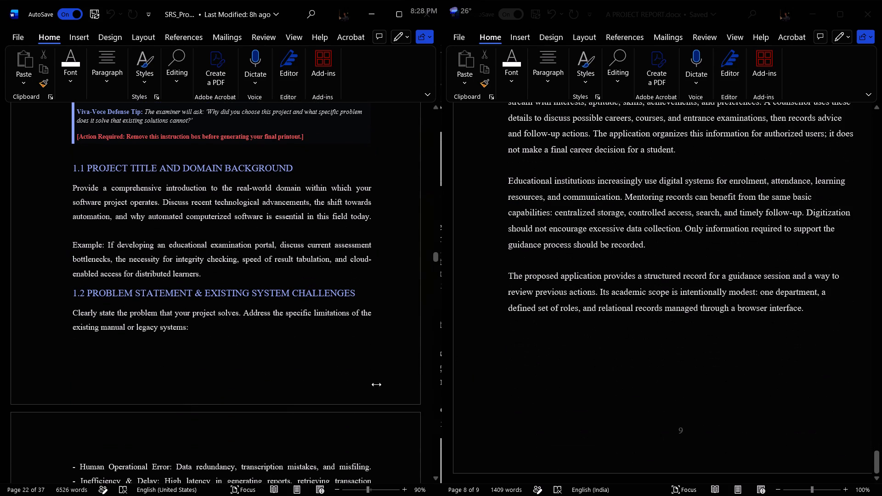
scroll(261, 357, "up", 2)
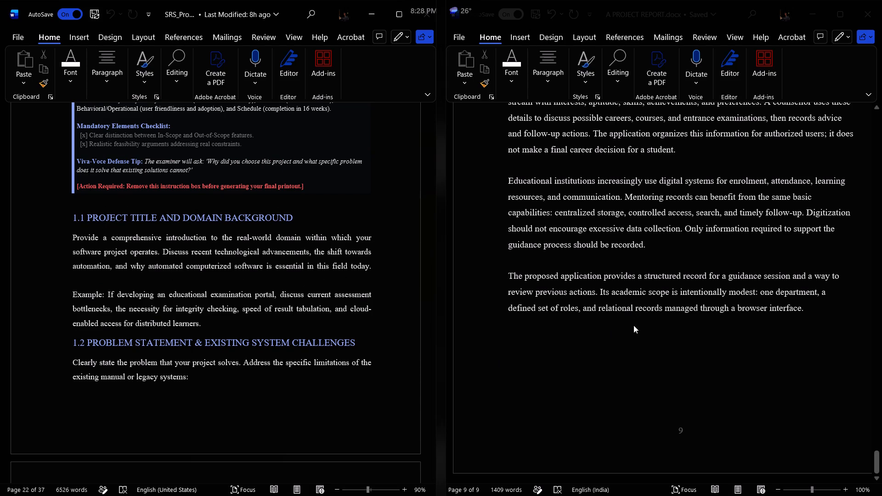
scroll(639, 327, "up", 2)
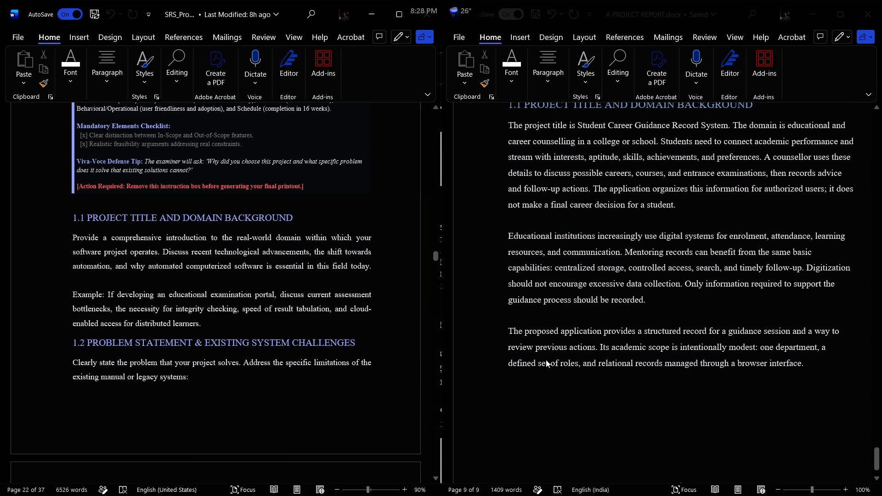
scroll(659, 356, "up", 3)
scroll(664, 355, "down", 12)
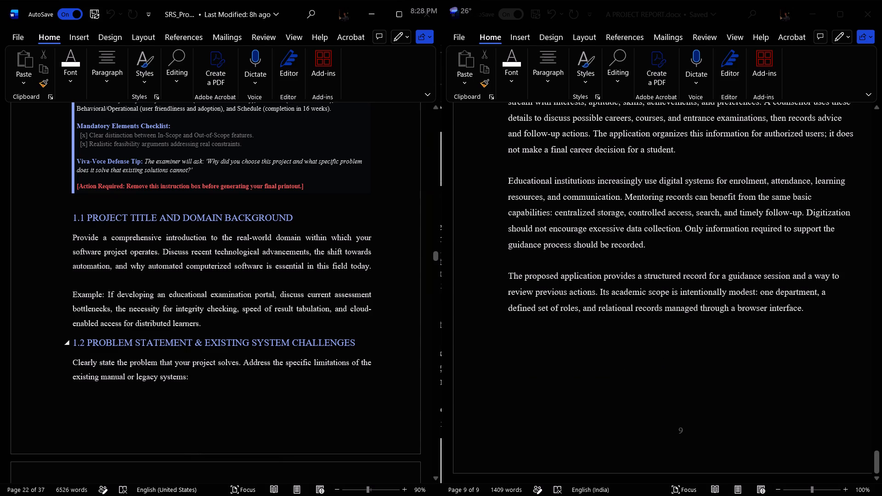
Copy the template's heading "1.2 PROBLEM STATEMENT & EXISTING SYSTEM CHALLENGES" into A PROJECT REPORT.docx below the last paragraph of section 1.1.
left_click_drag(72, 343, 328, 341)
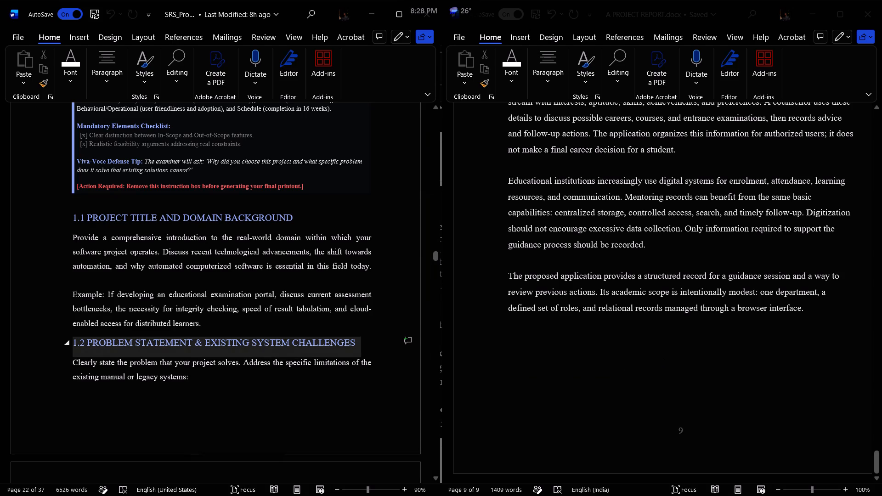
left_click_drag(328, 341, 340, 341)
key("ctrl+c")
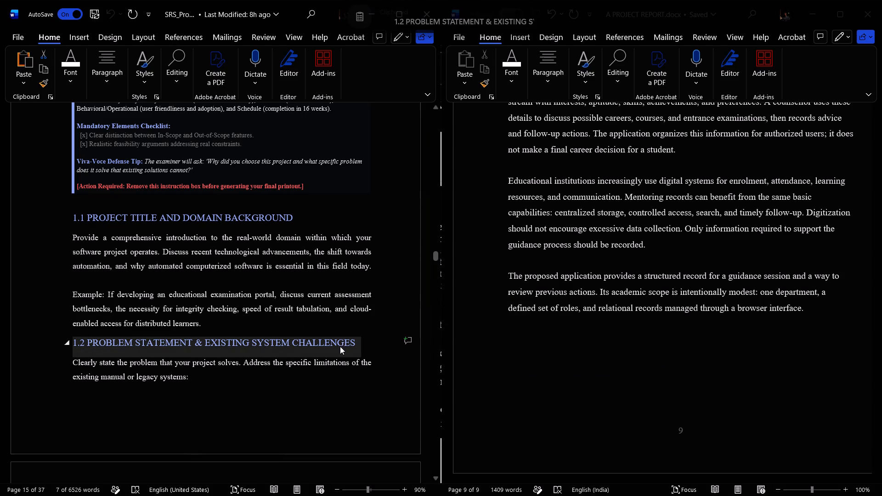
left_click(608, 343)
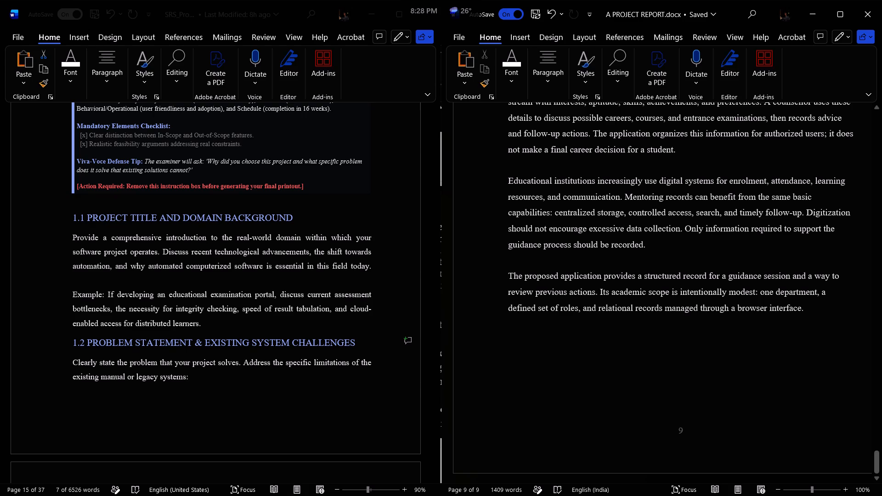
key("Return")
key("Return")
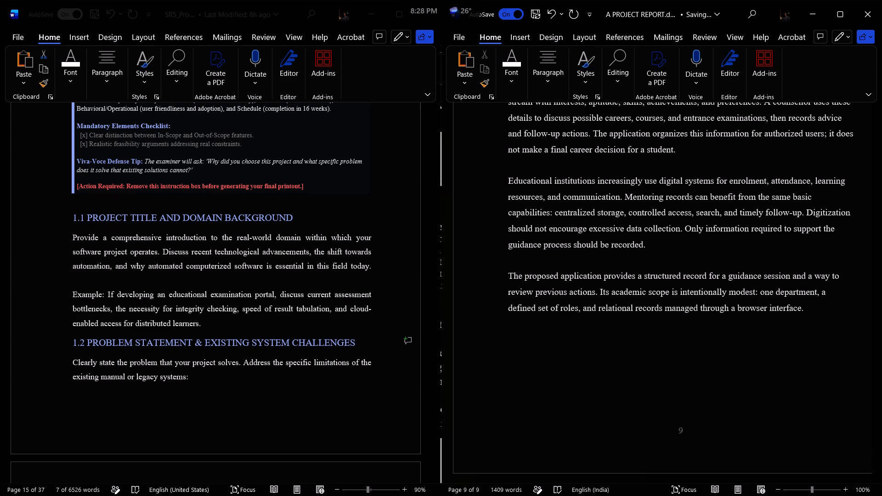
key("ctrl+v")
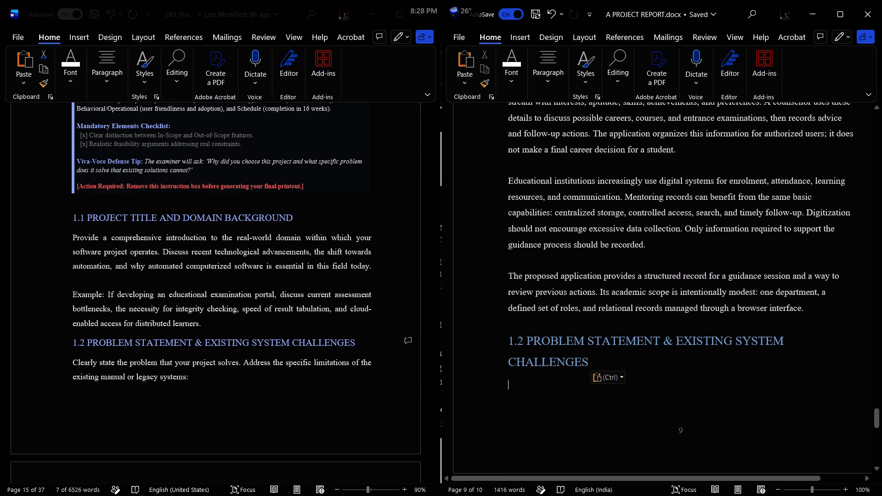
Set the pasted 1.2 heading's font size to 14, after checking it against the 1.1 heading.
scroll(567, 289, "up", 3)
scroll(571, 289, "down", 3)
left_click_drag(507, 338, 567, 369)
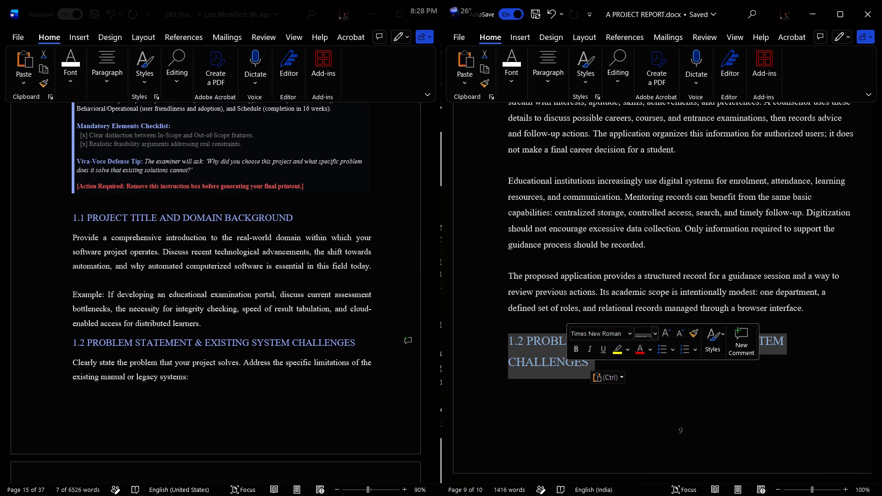
left_click(650, 335)
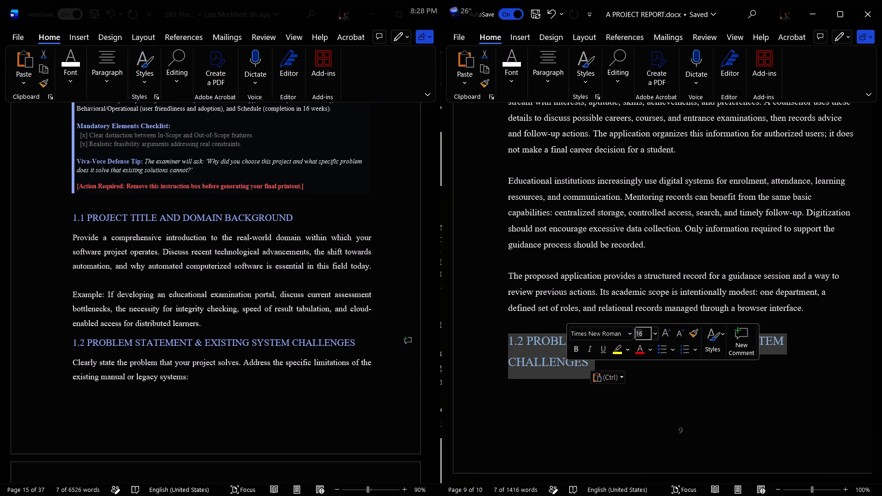
scroll(620, 249, "up", 3)
left_click_drag(508, 131, 695, 125)
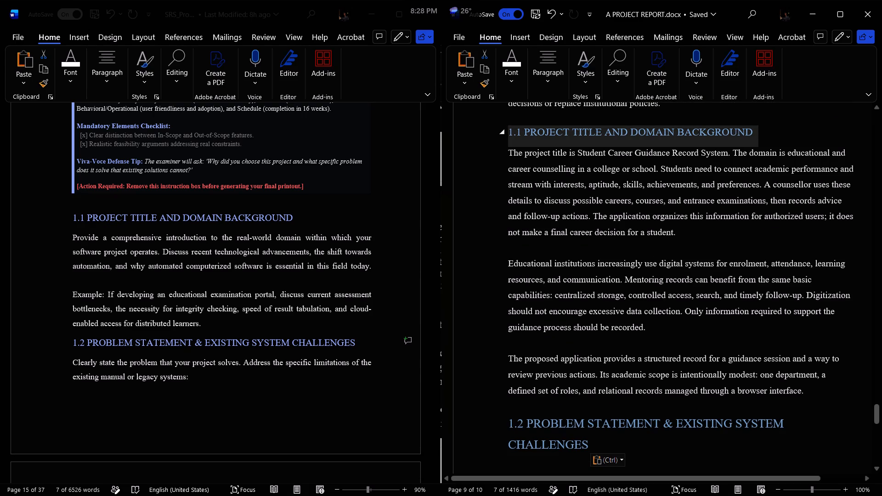
left_click_drag(695, 125, 707, 124)
left_click_drag(760, 129, 531, 145)
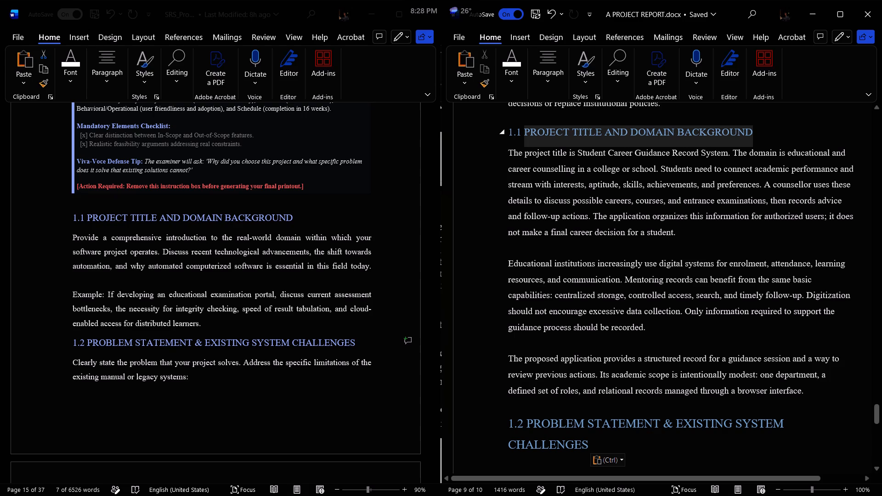
left_click_drag(531, 145, 507, 147)
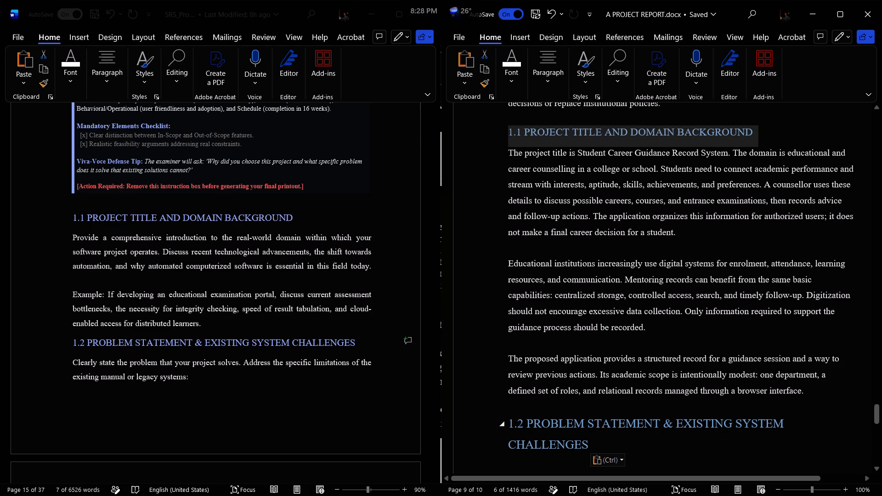
left_click(676, 459)
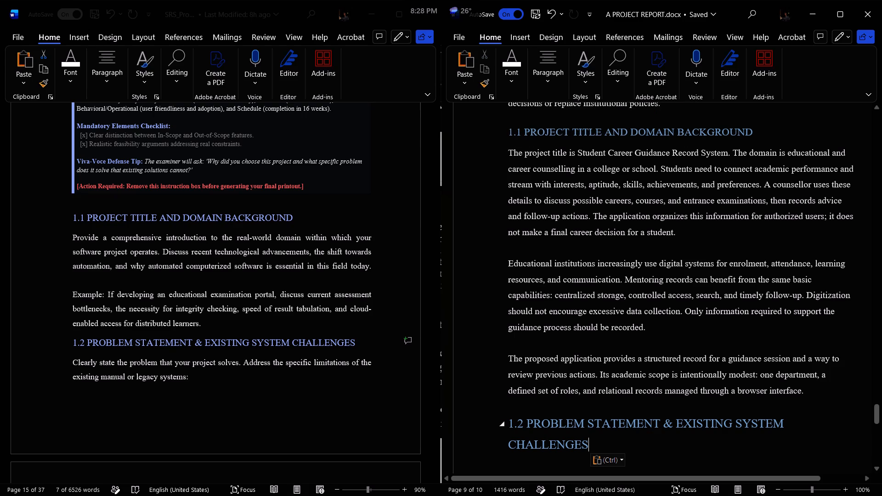
left_click_drag(507, 419, 596, 444)
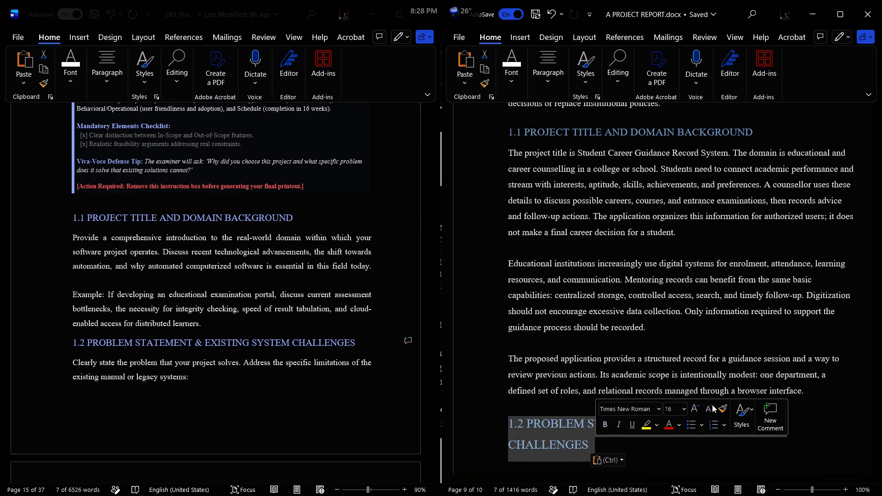
left_click(679, 407)
type("14")
key("Return")
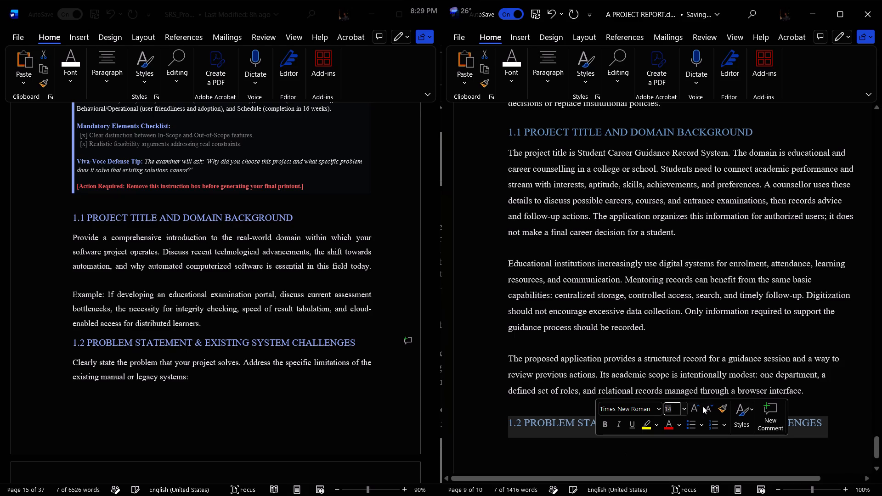
left_click(563, 437)
Start a new paragraph directly below the 1.2 heading for the section's text.
scroll(561, 411, "down", 7)
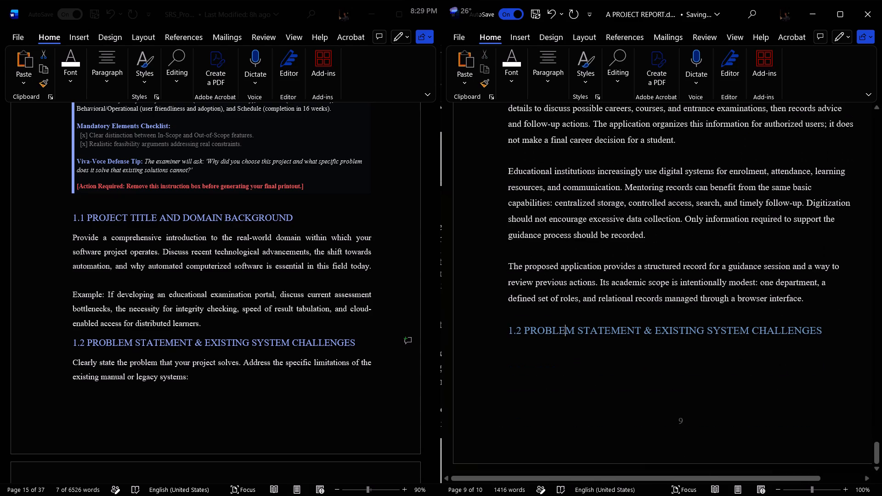
scroll(560, 380, "down", 3)
left_click(842, 339)
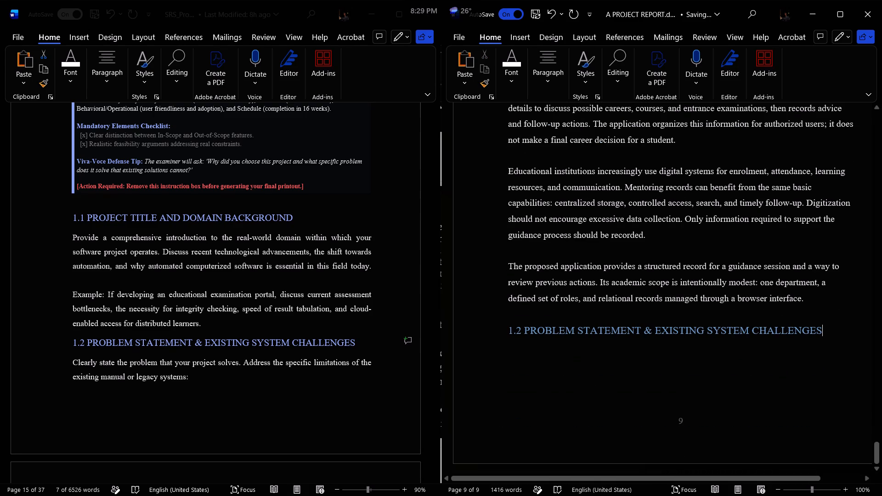
scroll(555, 272, "up", 3)
scroll(561, 279, "down", 5)
key("Return")
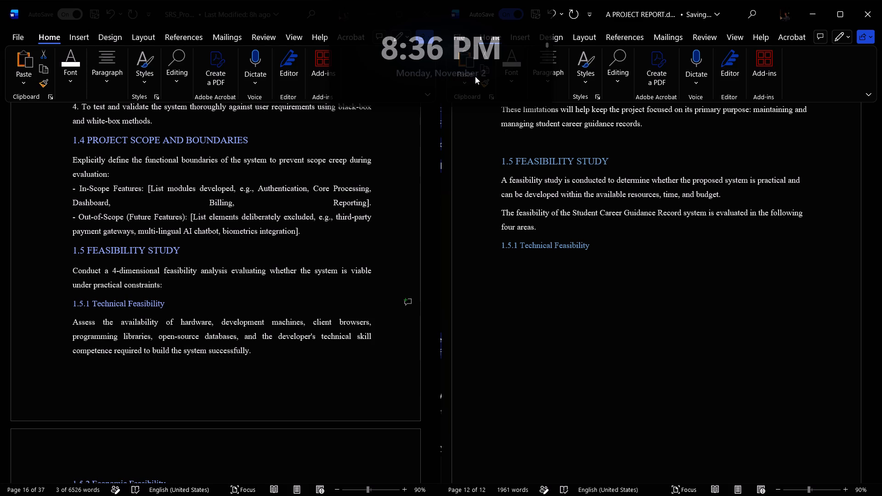
scroll(482, 99, "down", 1)
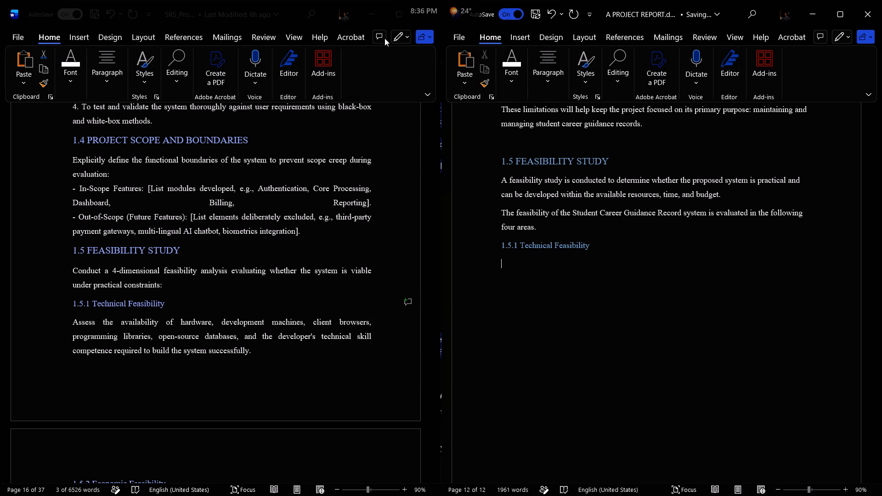
scroll(448, 63, "down", 6)
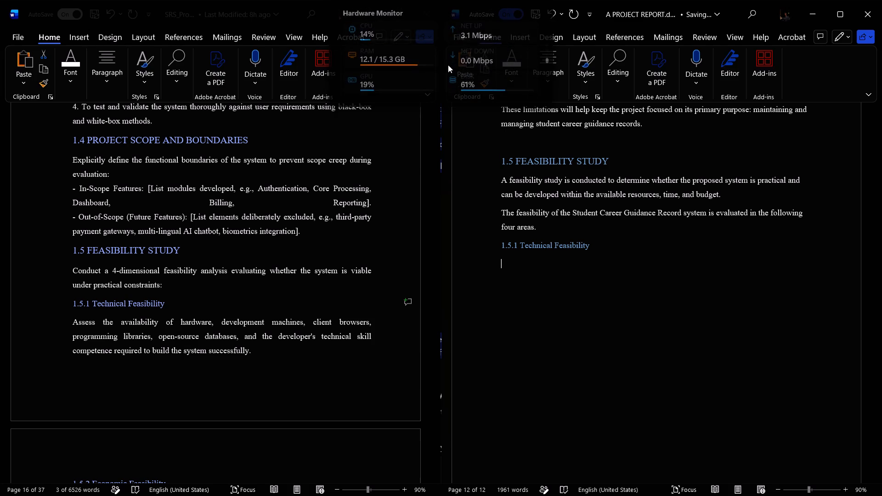
scroll(448, 65, "up", 1)
scroll(449, 67, "down", 1)
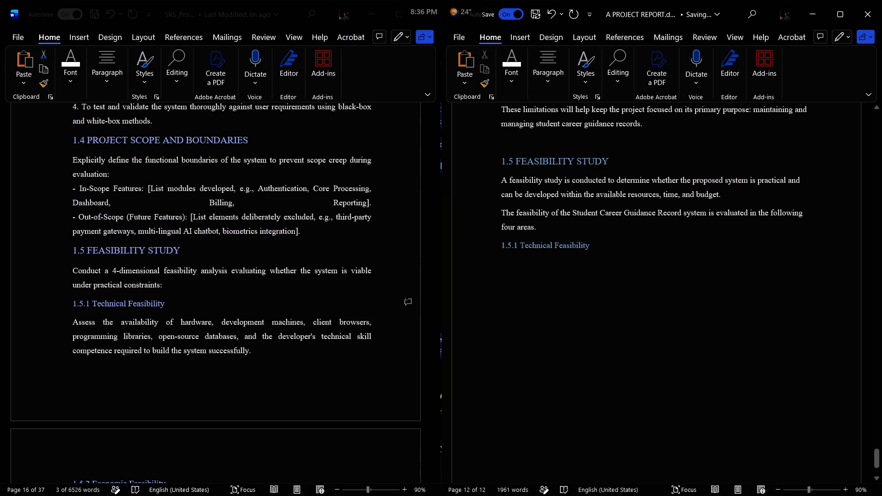
key("ctrl+v")
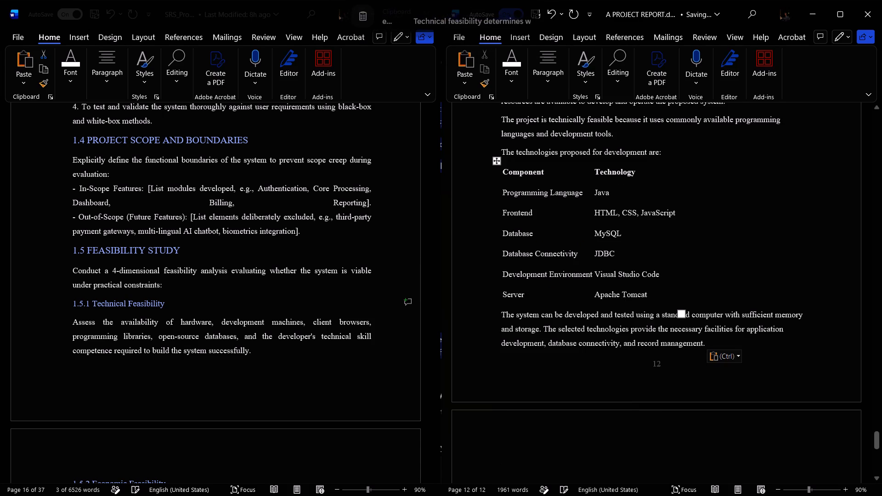
Widen the technologies table under 1.5.1 Technical Feasibility to about 6.57 inches.
scroll(744, 315, "up", 4)
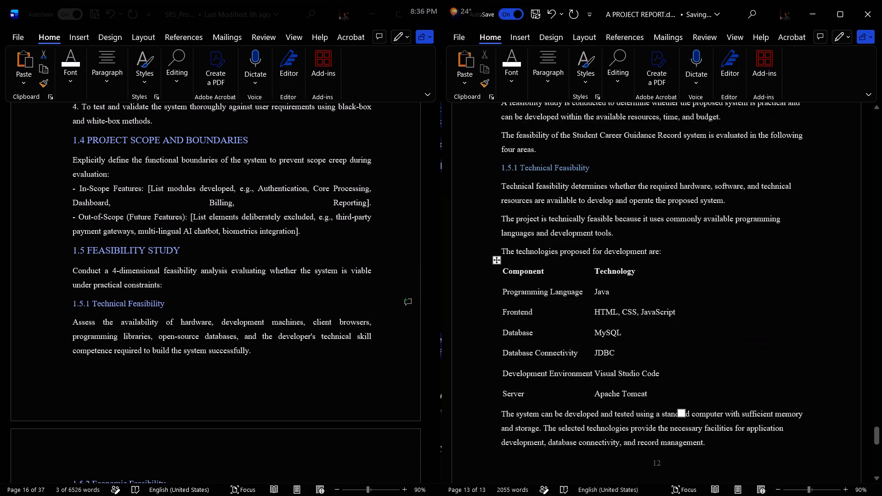
scroll(695, 291, "up", 9)
scroll(694, 290, "down", 5)
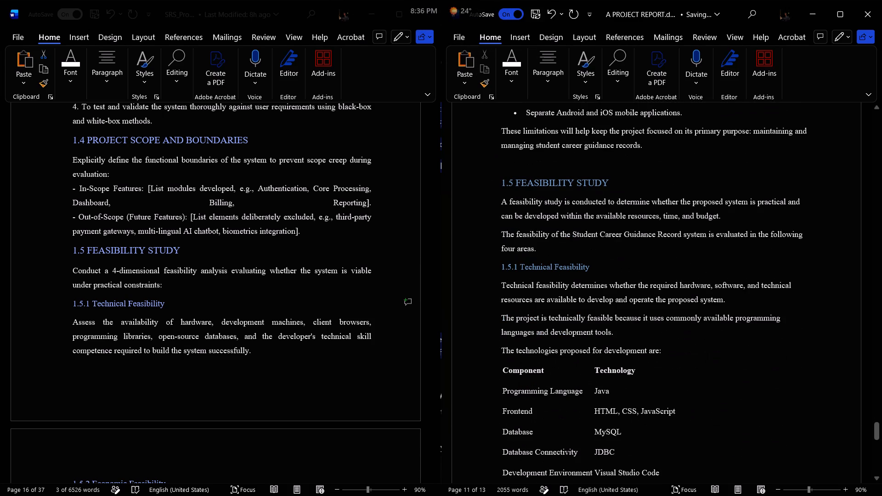
scroll(674, 292, "down", 2)
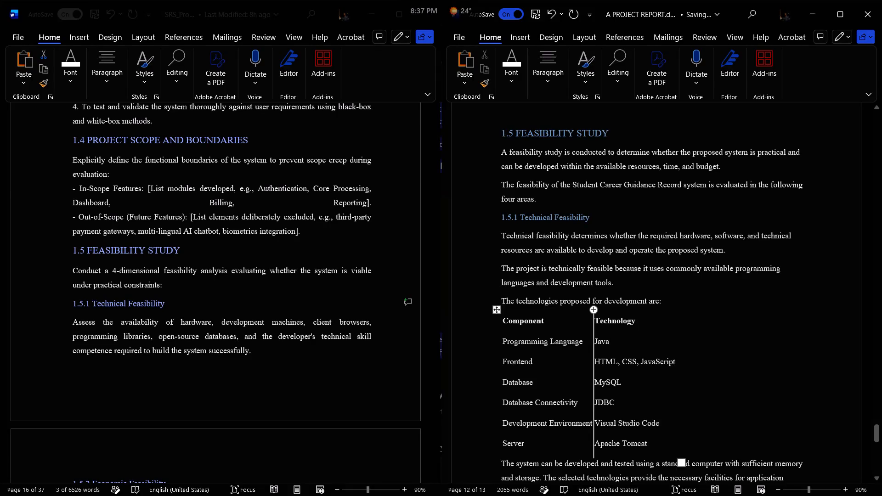
scroll(594, 287, "down", 2)
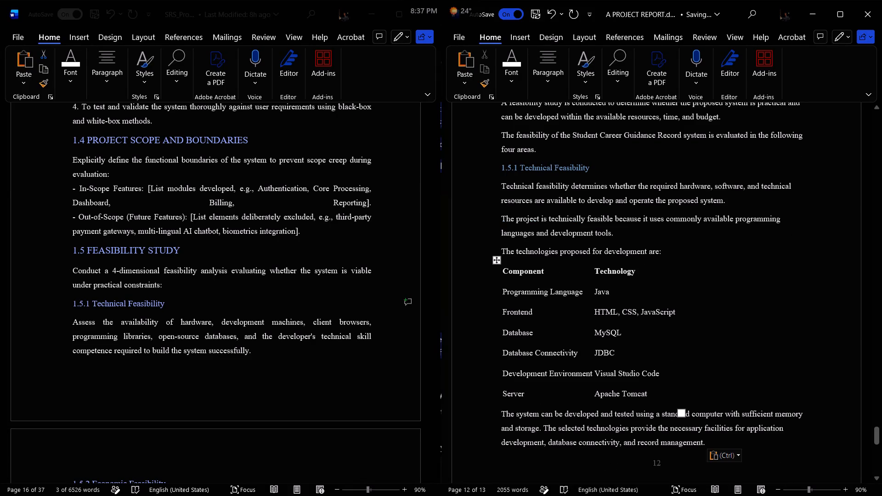
left_click(498, 262)
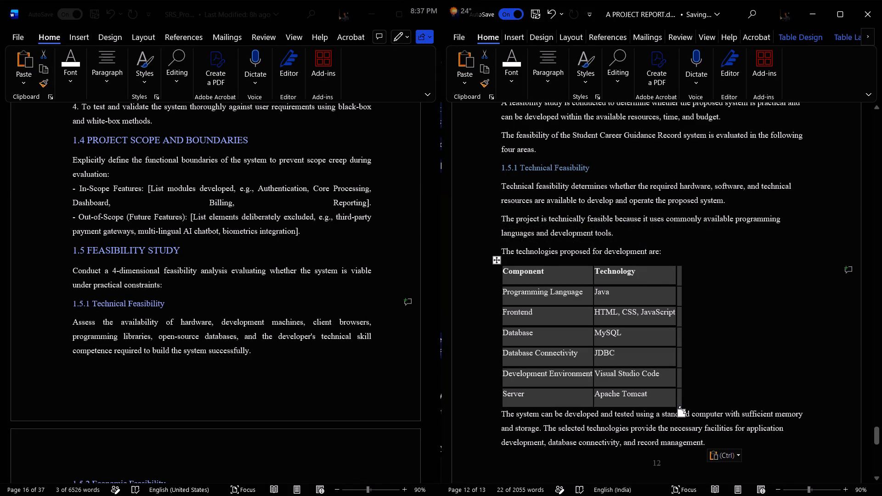
left_click_drag(682, 413, 755, 401)
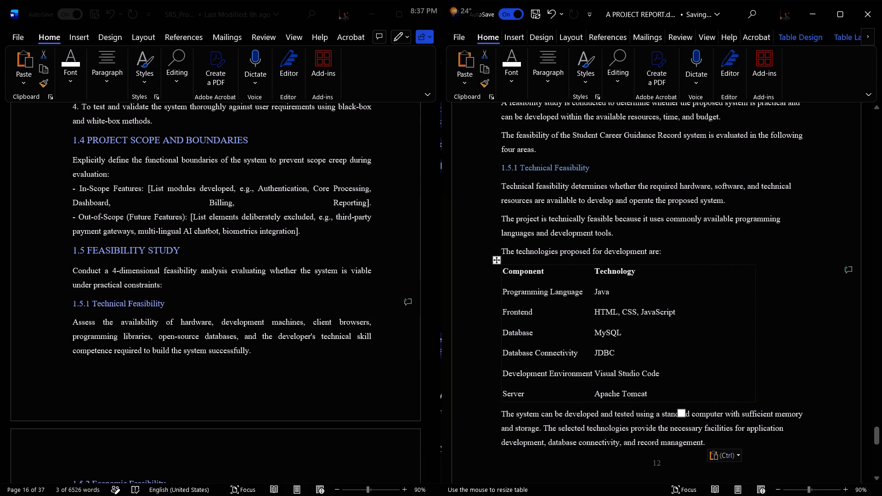
left_click_drag(755, 401, 826, 400)
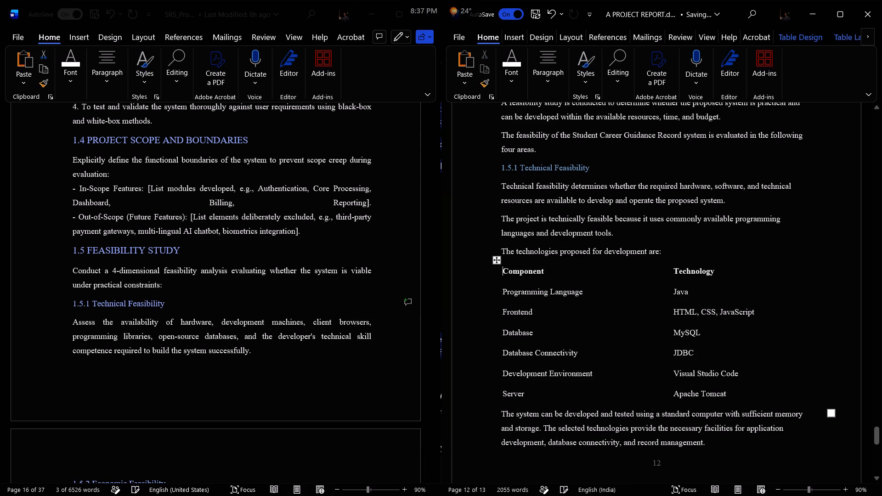
left_click(614, 342)
left_click(782, 272)
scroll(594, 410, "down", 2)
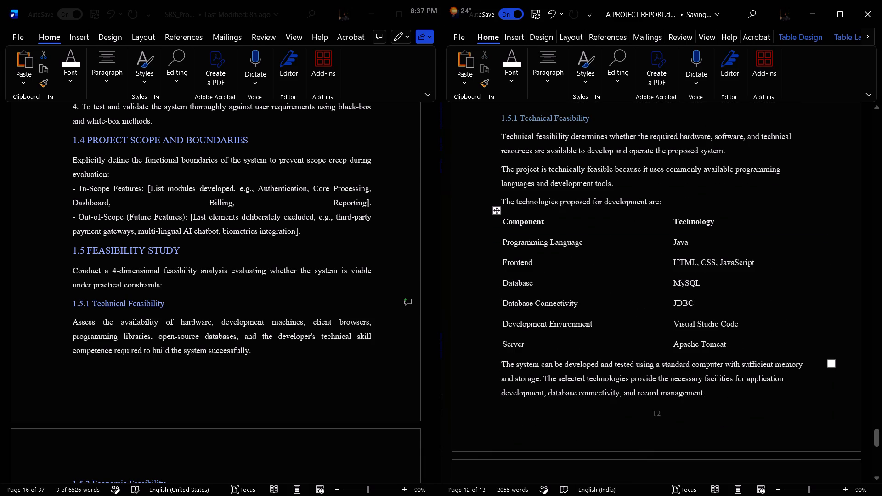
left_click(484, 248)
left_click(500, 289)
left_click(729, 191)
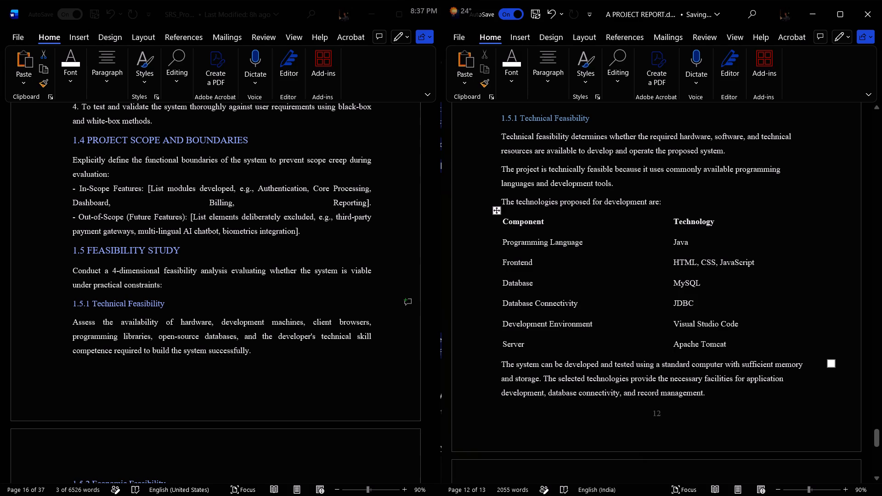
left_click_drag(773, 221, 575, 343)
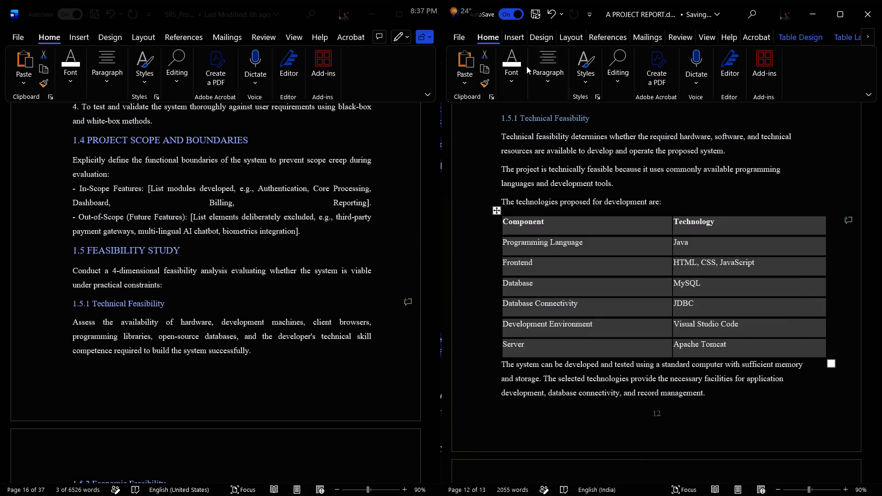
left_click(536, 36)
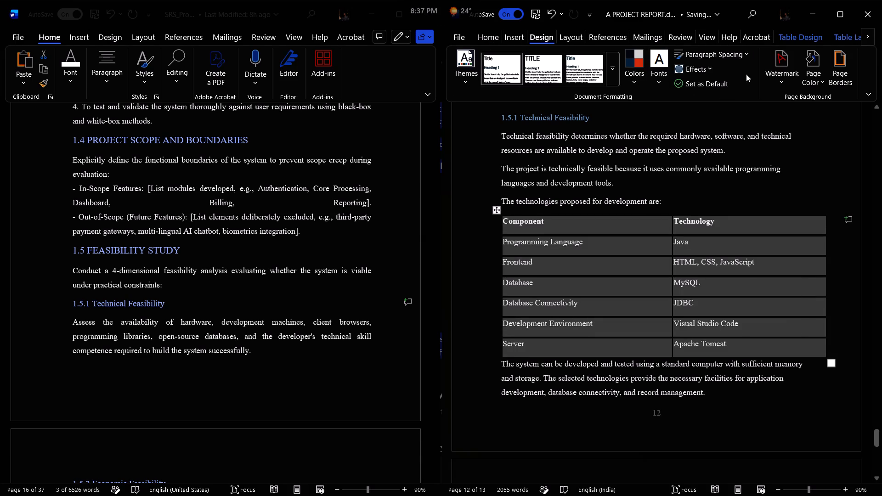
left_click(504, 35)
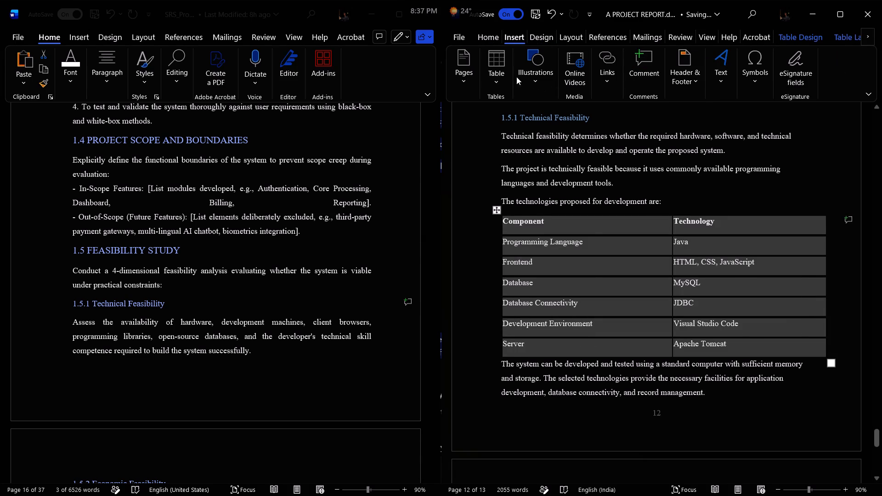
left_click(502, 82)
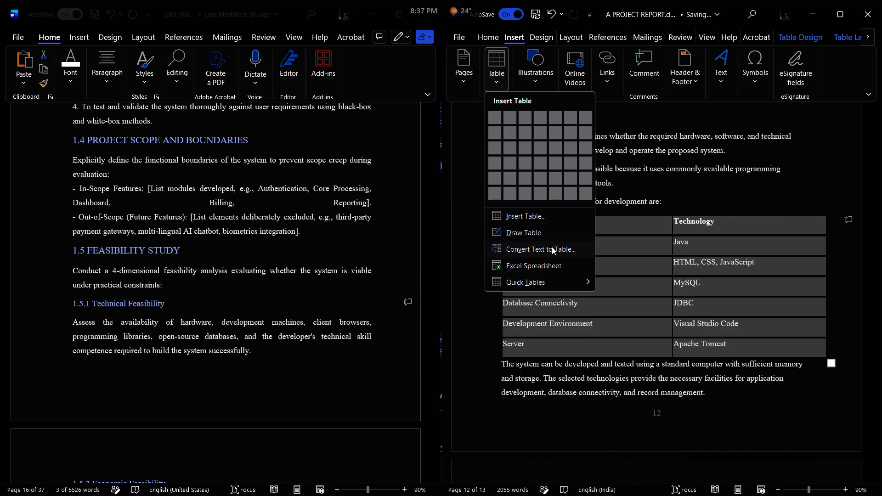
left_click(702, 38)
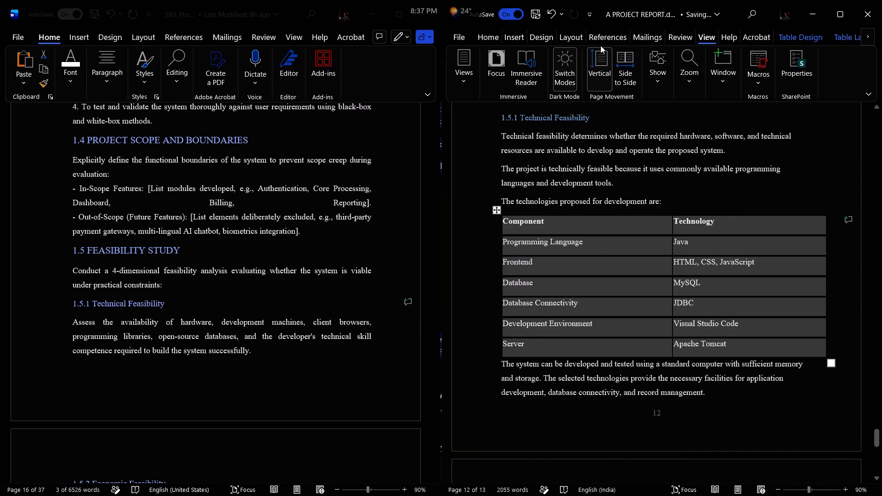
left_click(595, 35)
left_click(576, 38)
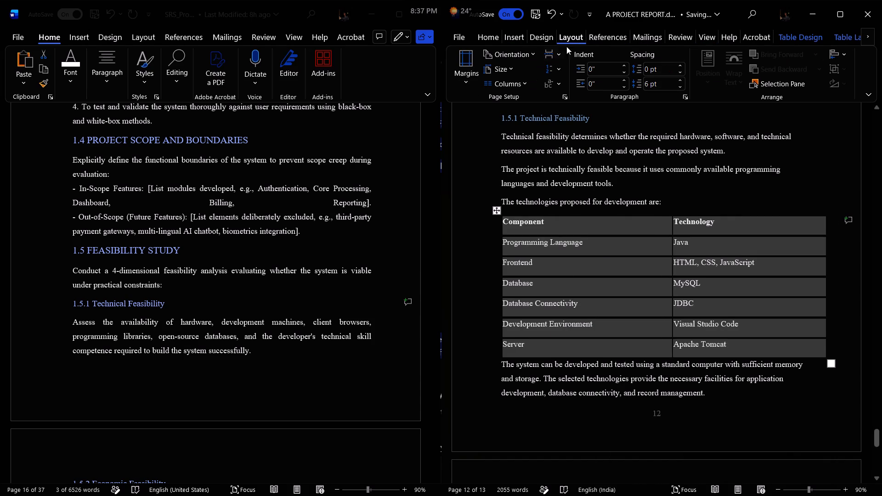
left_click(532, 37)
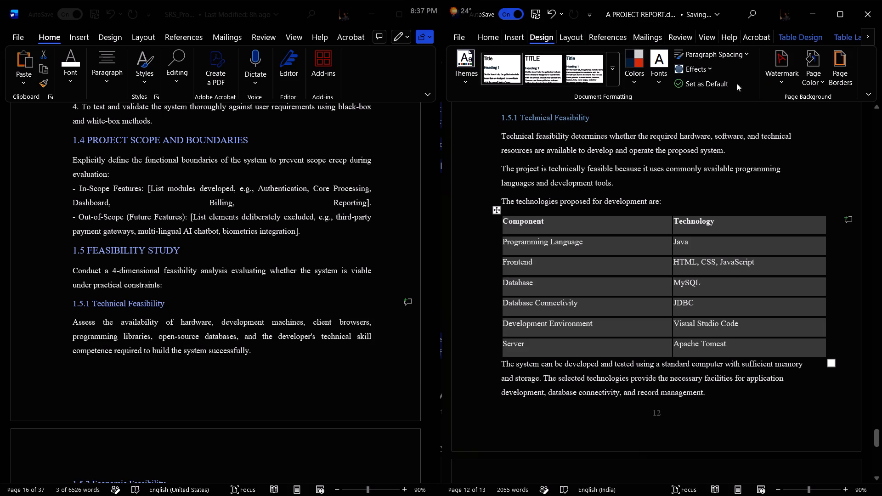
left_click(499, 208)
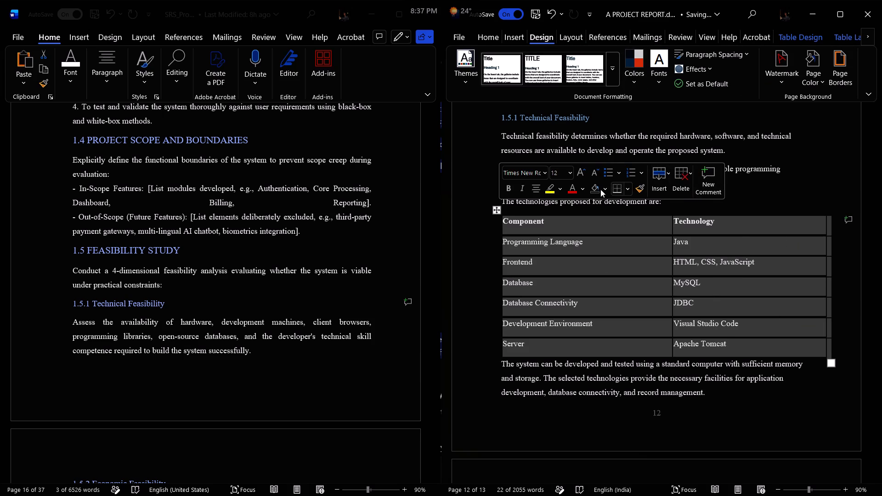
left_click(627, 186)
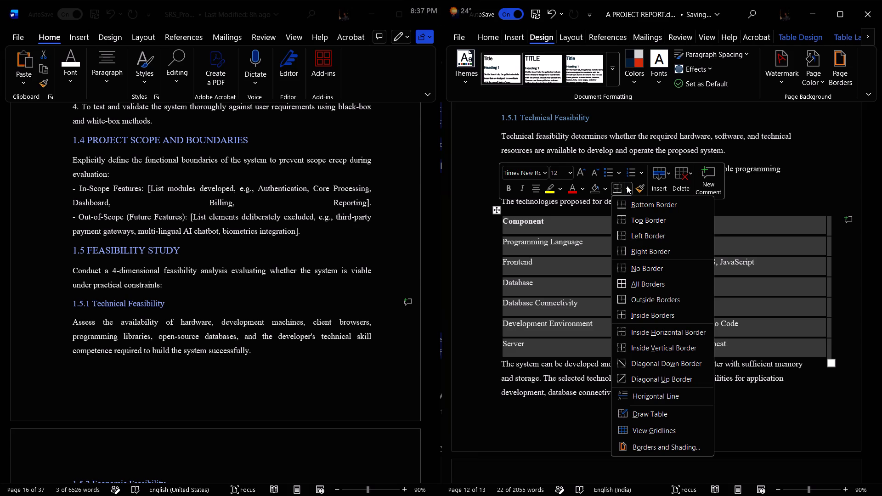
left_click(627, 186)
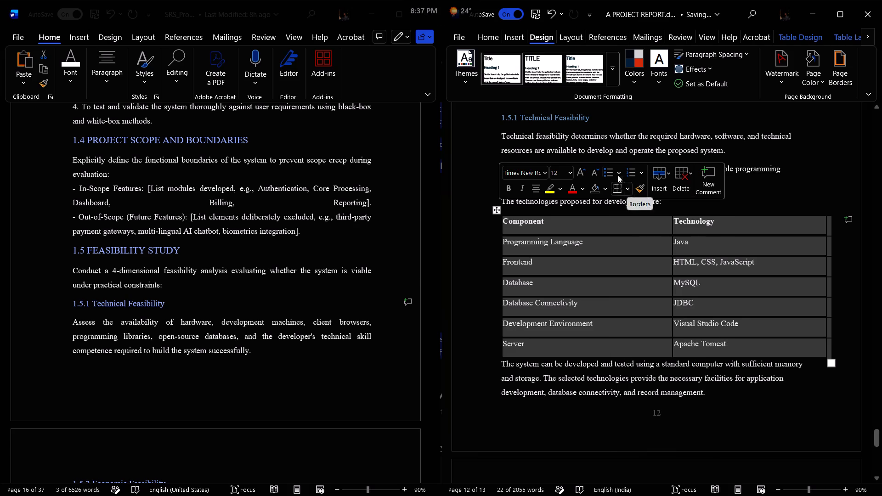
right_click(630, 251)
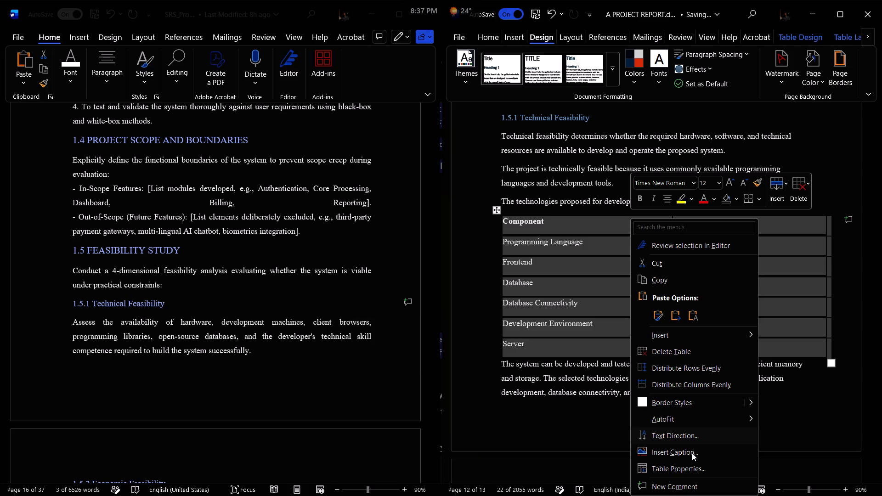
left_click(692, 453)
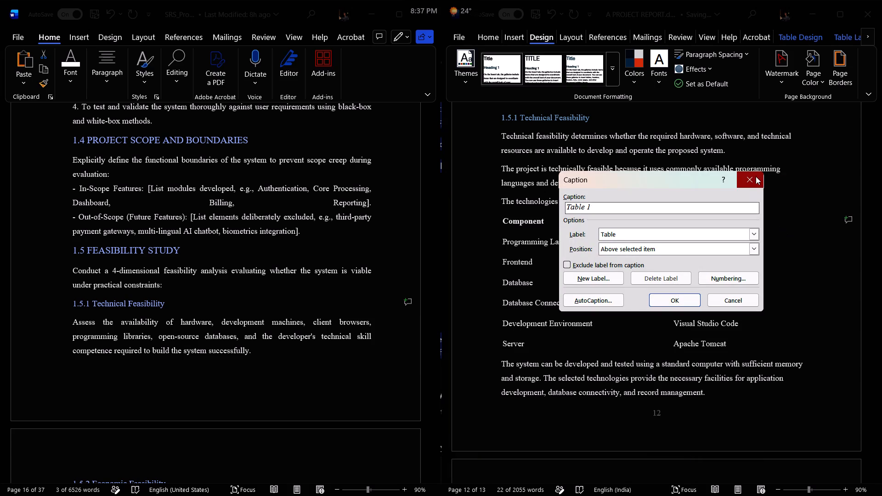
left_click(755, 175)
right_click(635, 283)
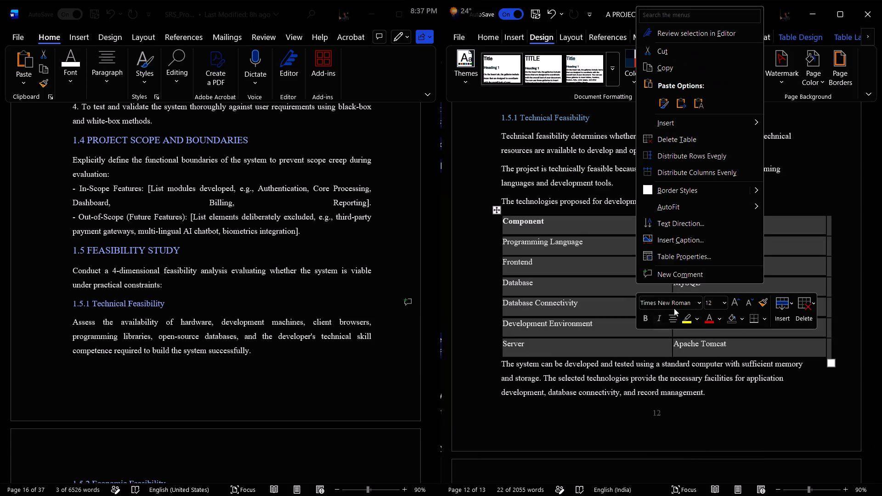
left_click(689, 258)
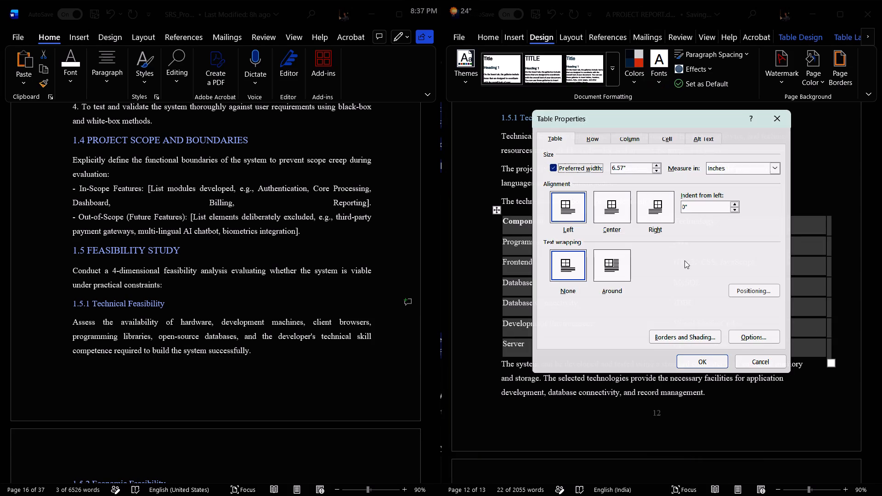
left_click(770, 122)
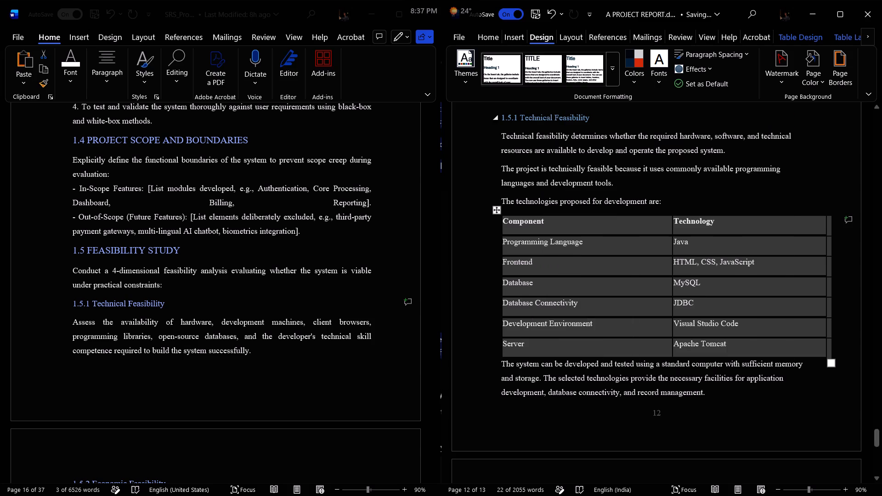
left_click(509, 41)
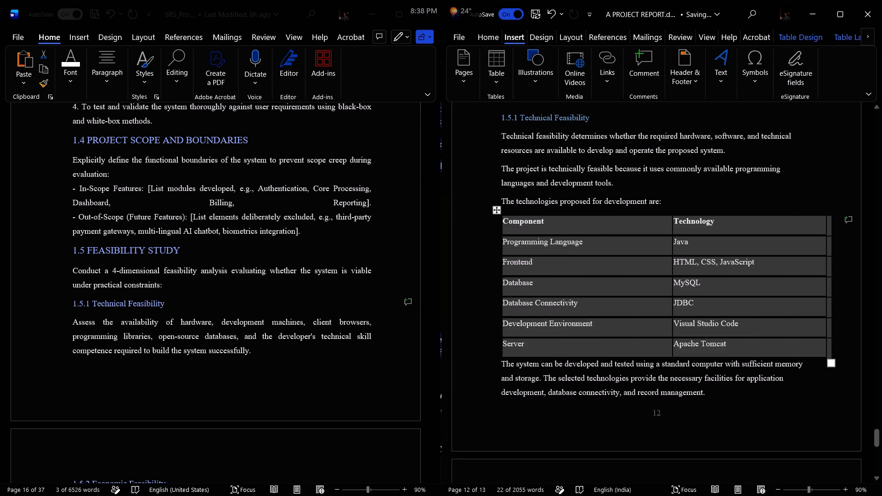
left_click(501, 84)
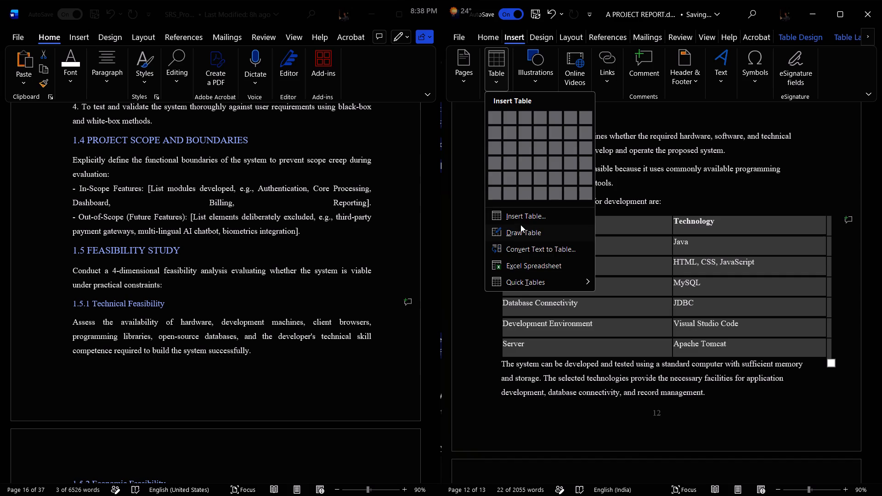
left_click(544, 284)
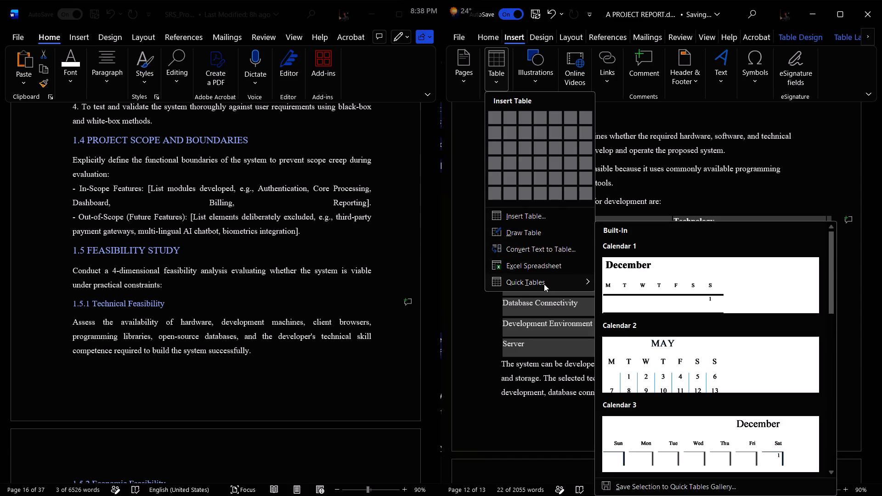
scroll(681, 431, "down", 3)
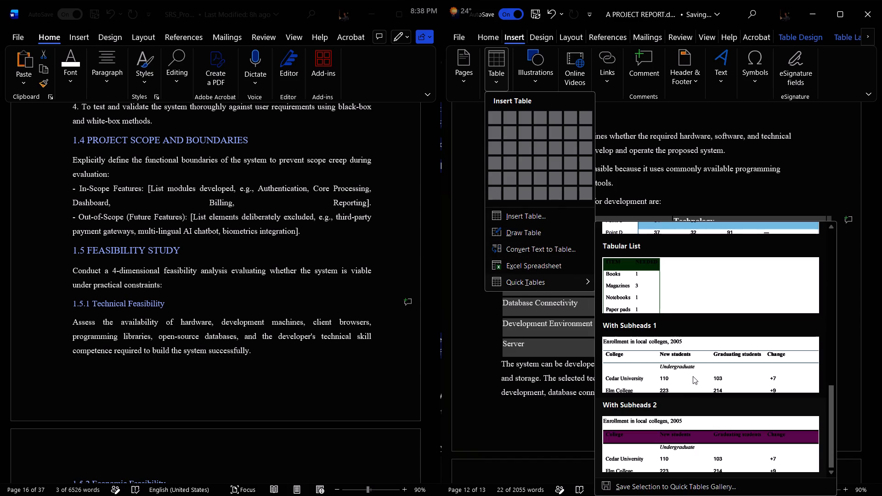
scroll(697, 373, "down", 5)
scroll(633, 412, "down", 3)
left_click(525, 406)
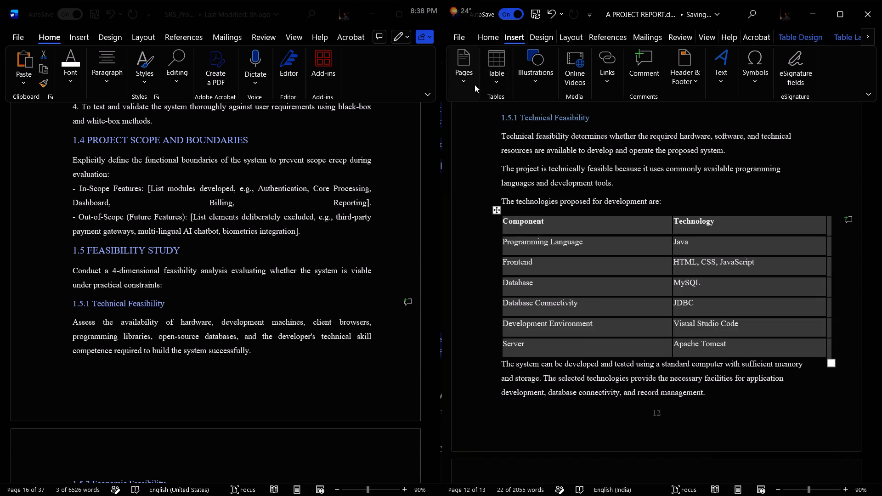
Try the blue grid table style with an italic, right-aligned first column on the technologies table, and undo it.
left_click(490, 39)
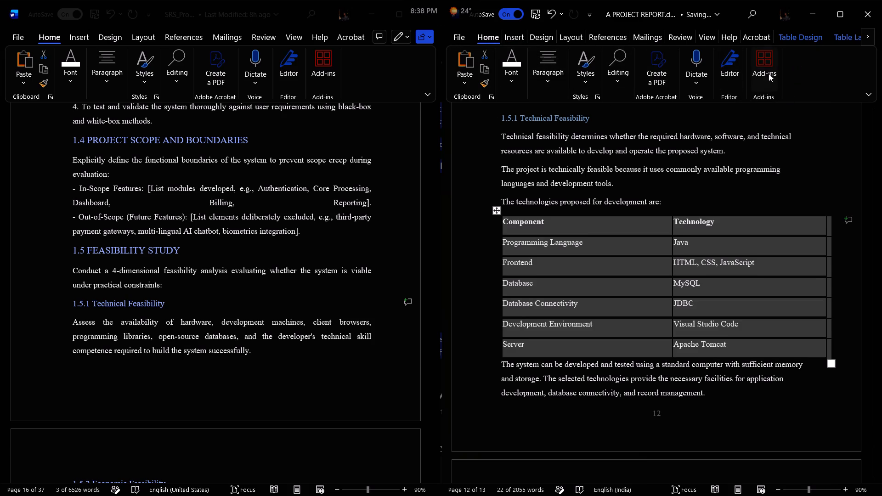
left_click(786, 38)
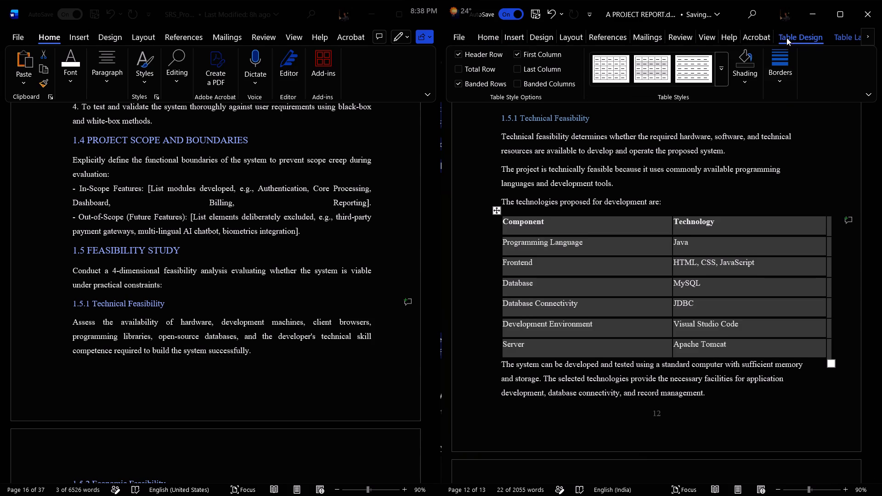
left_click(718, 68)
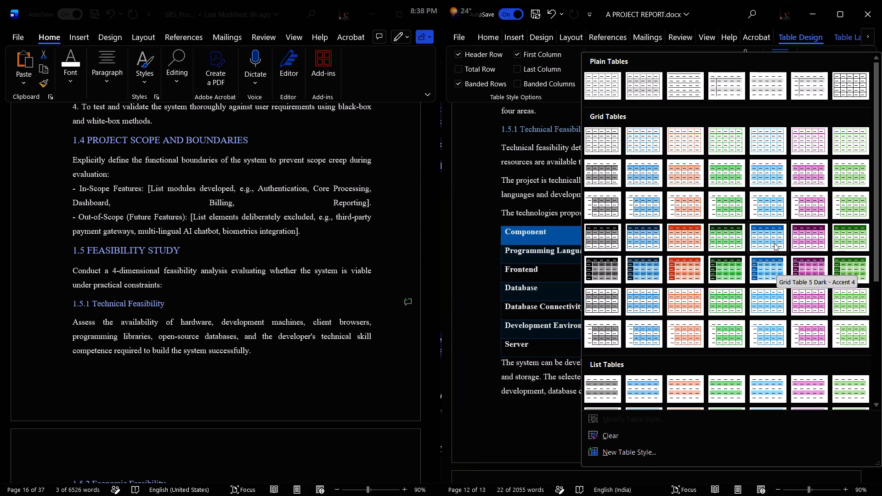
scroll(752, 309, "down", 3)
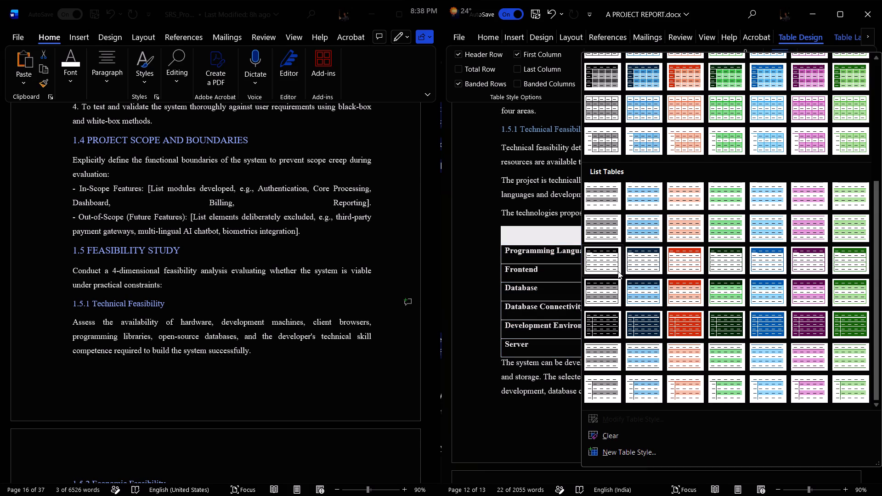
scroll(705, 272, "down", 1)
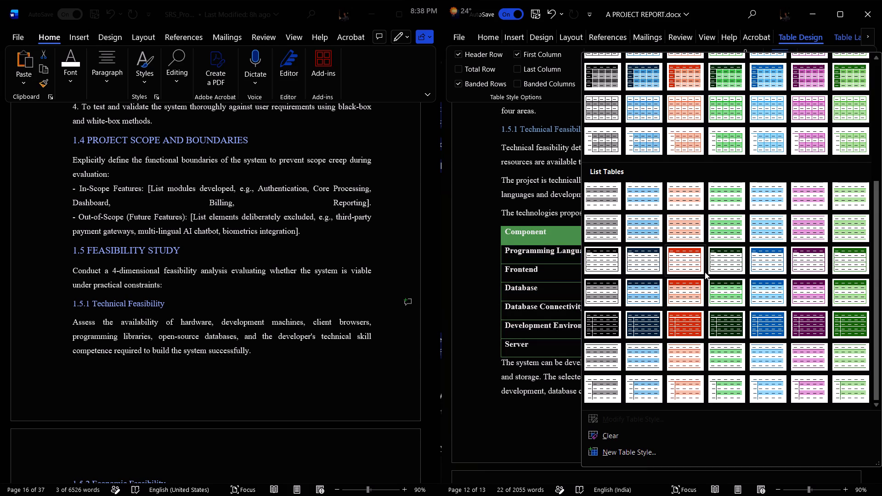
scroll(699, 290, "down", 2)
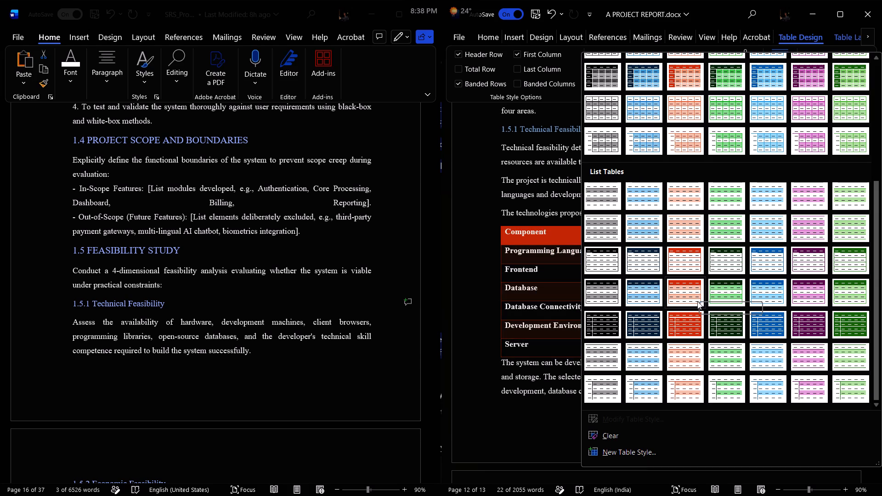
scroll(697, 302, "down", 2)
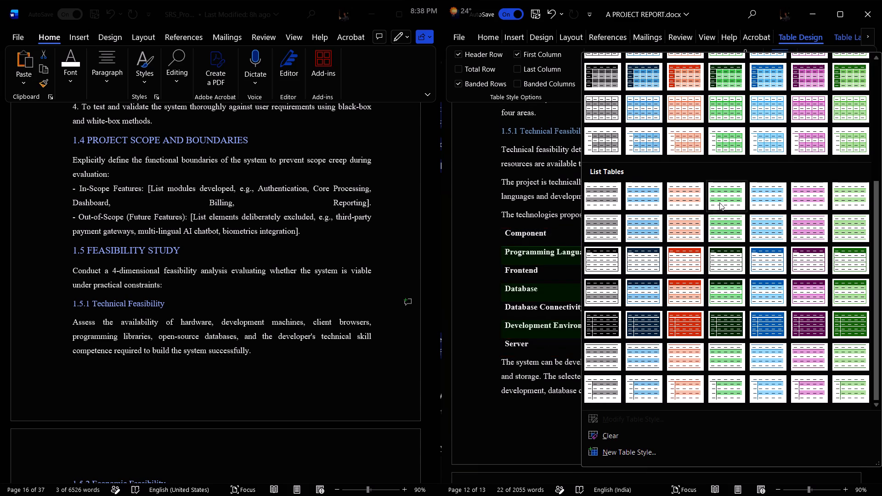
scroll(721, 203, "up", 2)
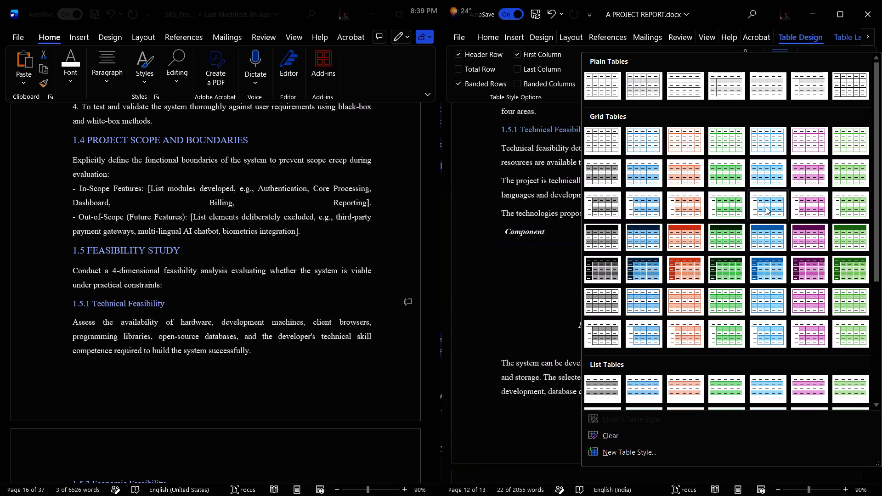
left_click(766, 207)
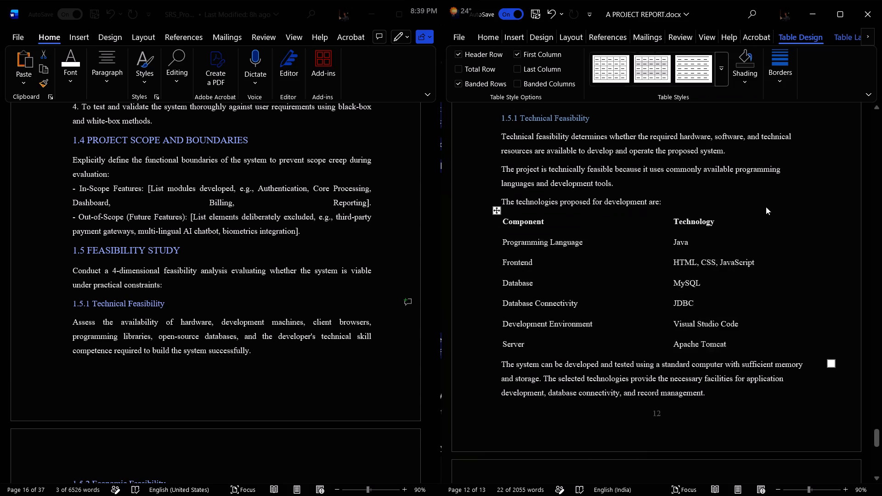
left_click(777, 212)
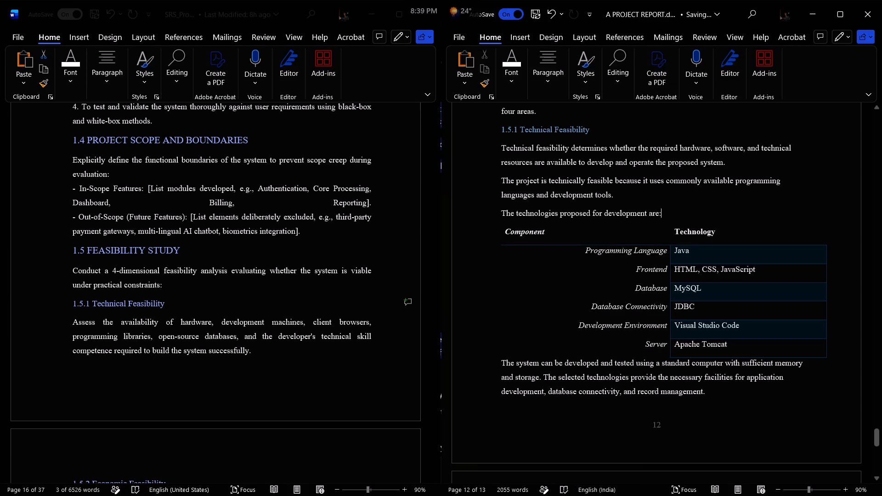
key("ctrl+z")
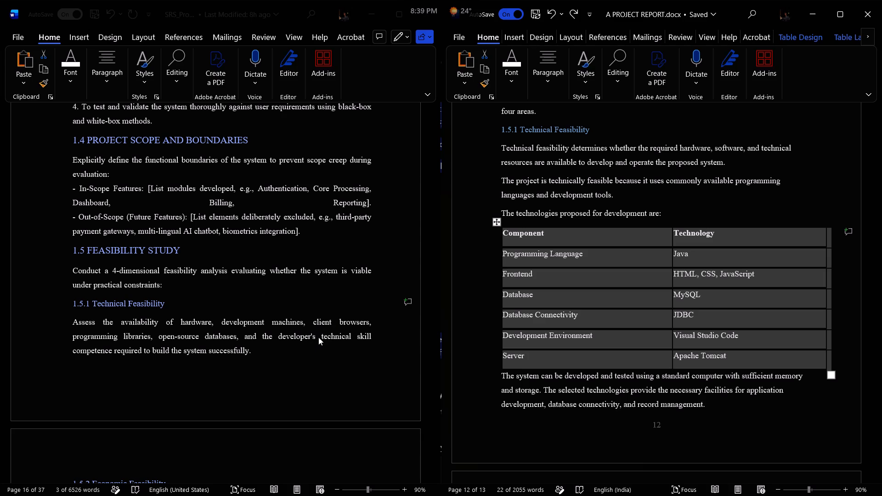
Review the template's subsections 1.5.2 to 1.5.4 and the start of Chapter 2.
scroll(318, 338, "down", 12)
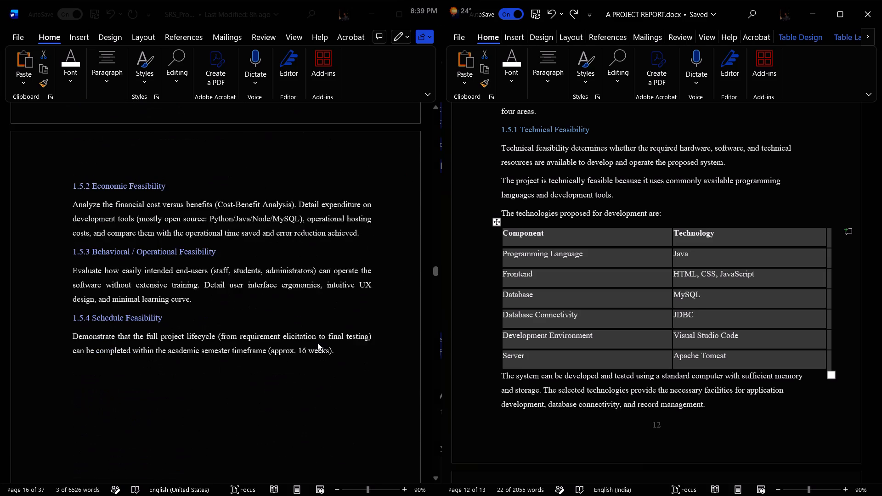
scroll(317, 343, "down", 19)
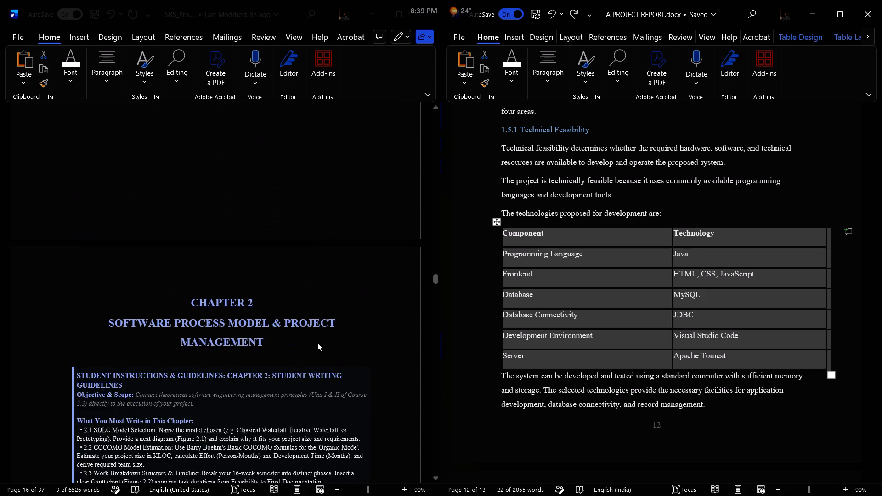
scroll(317, 343, "down", 6)
scroll(317, 343, "up", 15)
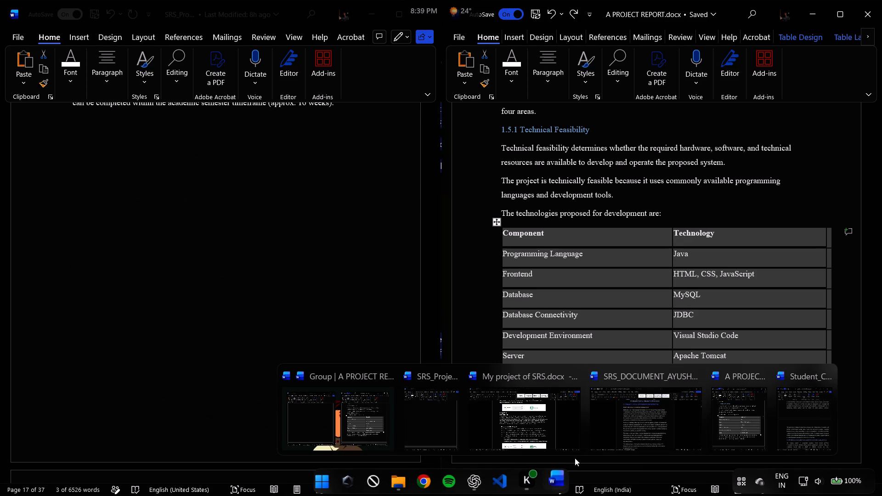
Switch to the Doctor Consultation Booking System SRS document and examine Chapter 1 through its 1.5.1 Technical Feasibility technologies.
left_click(616, 428)
scroll(435, 360, "down", 19)
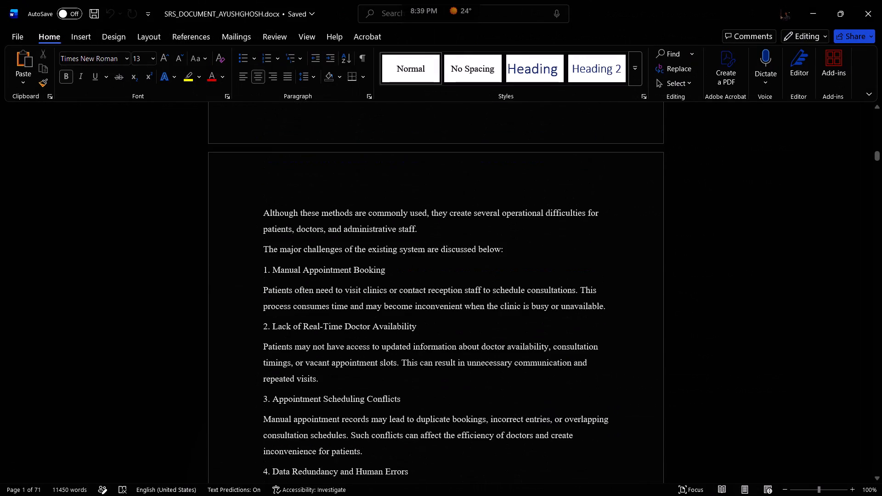
scroll(422, 351, "down", 1)
left_click_drag(879, 158, 879, 191)
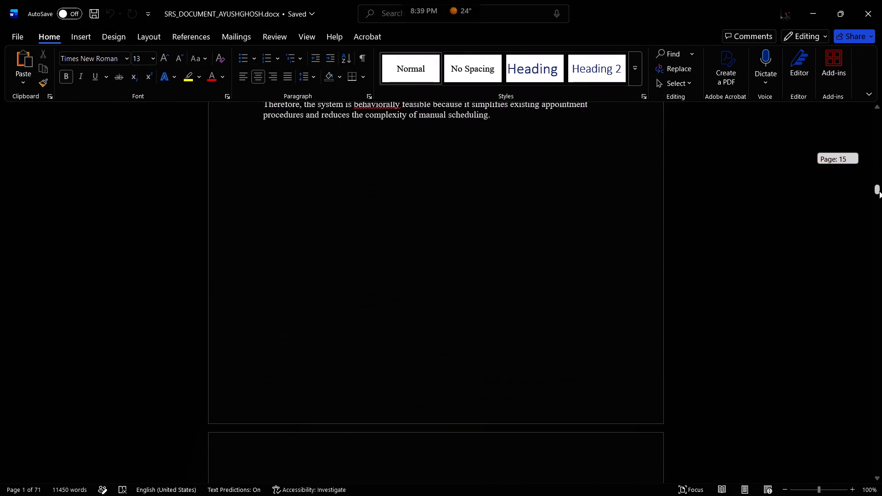
left_click_drag(879, 191, 881, 152)
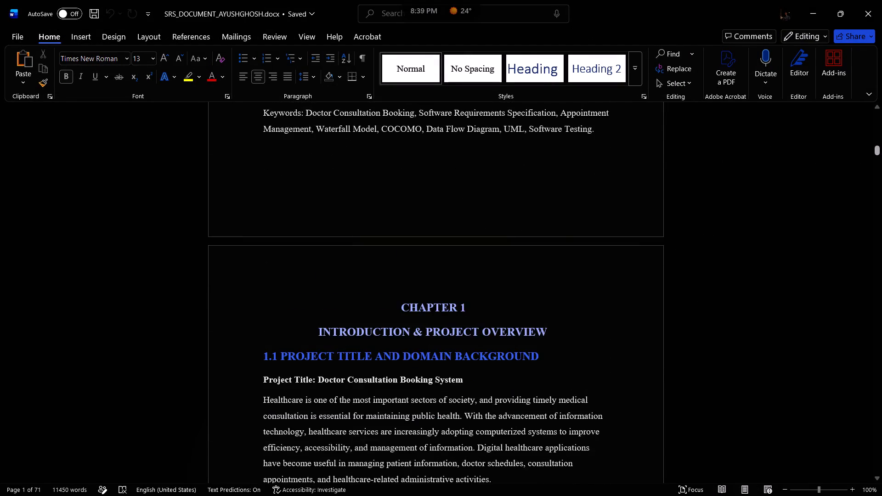
scroll(520, 332, "down", 20)
scroll(520, 332, "down", 20)
scroll(520, 332, "down", 4)
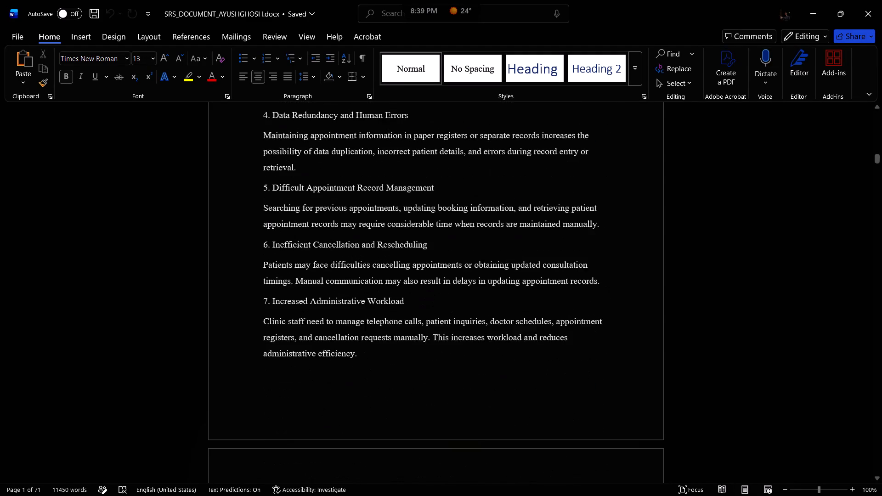
scroll(515, 309, "down", 19)
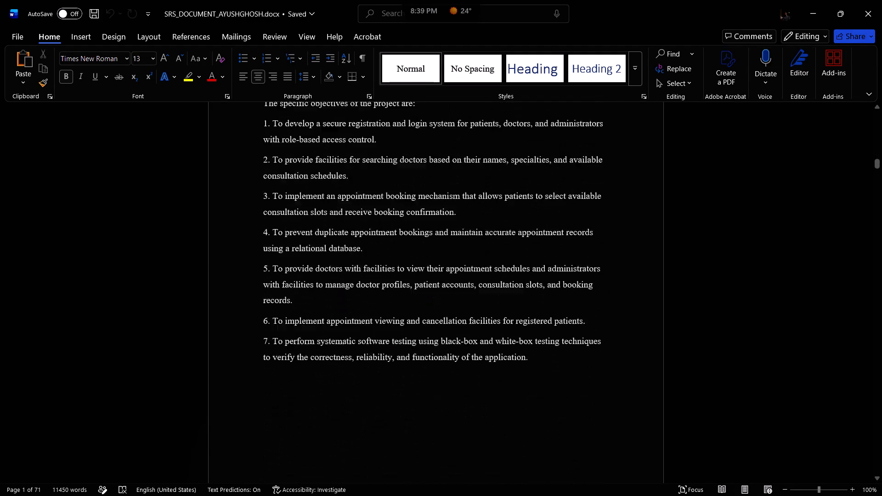
scroll(515, 307, "down", 17)
scroll(515, 307, "down", 10)
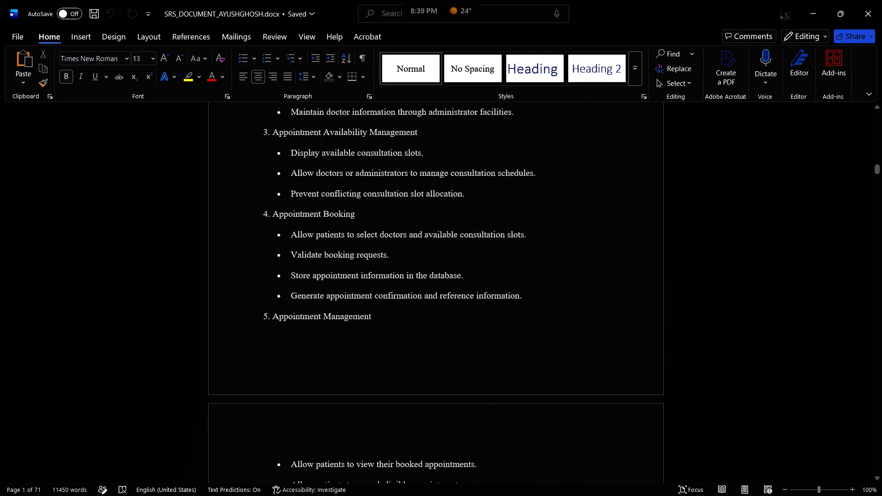
scroll(513, 305, "down", 15)
scroll(510, 303, "down", 6)
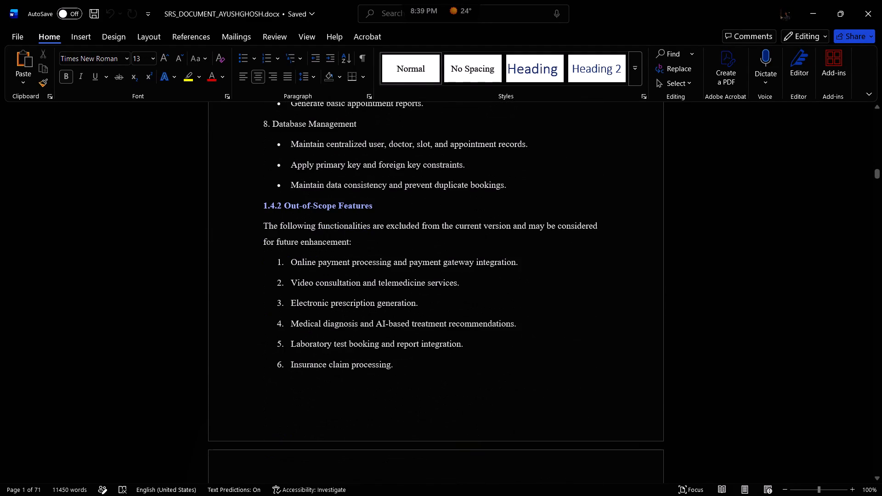
scroll(509, 303, "down", 17)
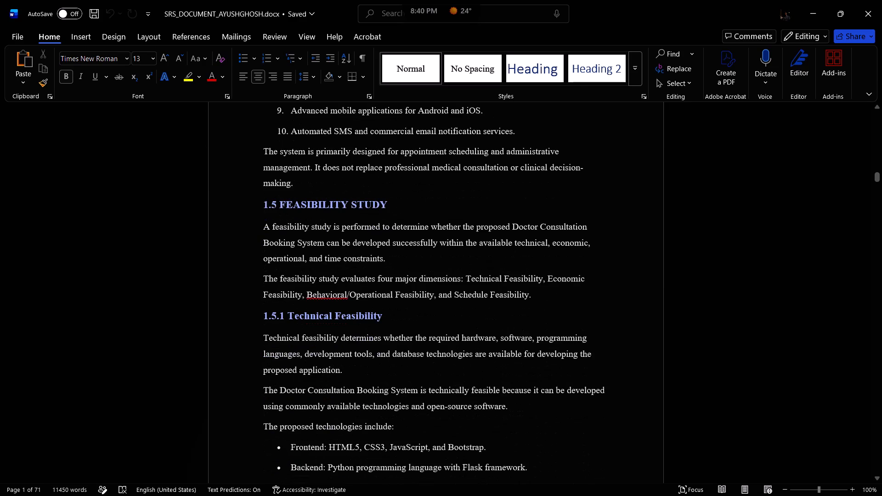
scroll(507, 302, "down", 6)
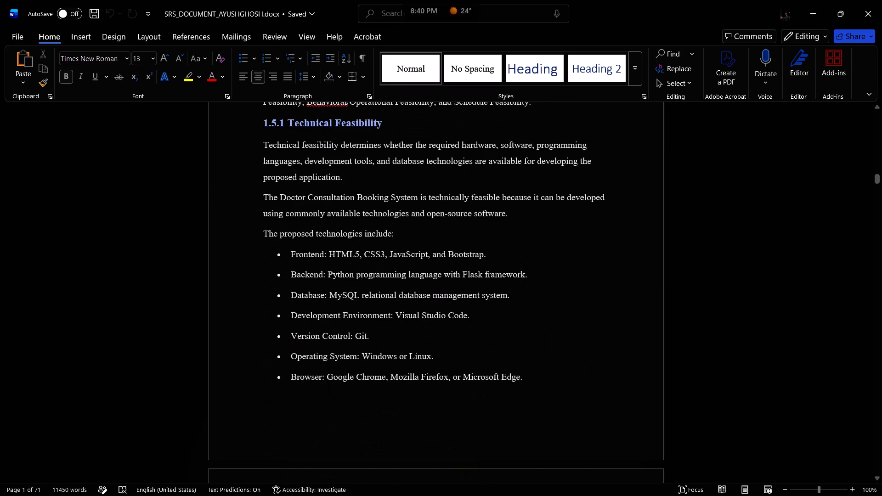